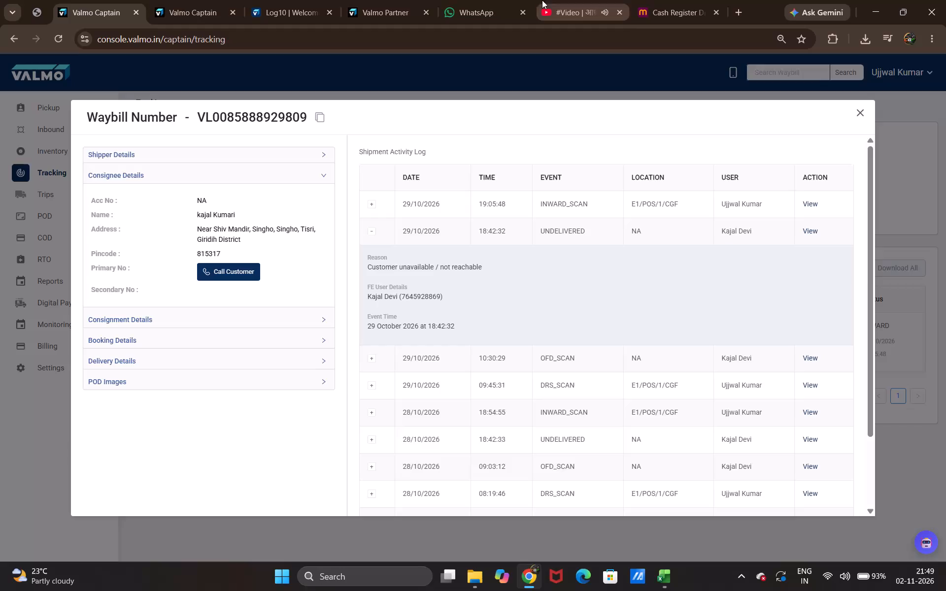
# Collapse the details of the 29/10/2026 UNDELIVERED event in the shipment activity log.
pyautogui.scroll(1, 522, 231)
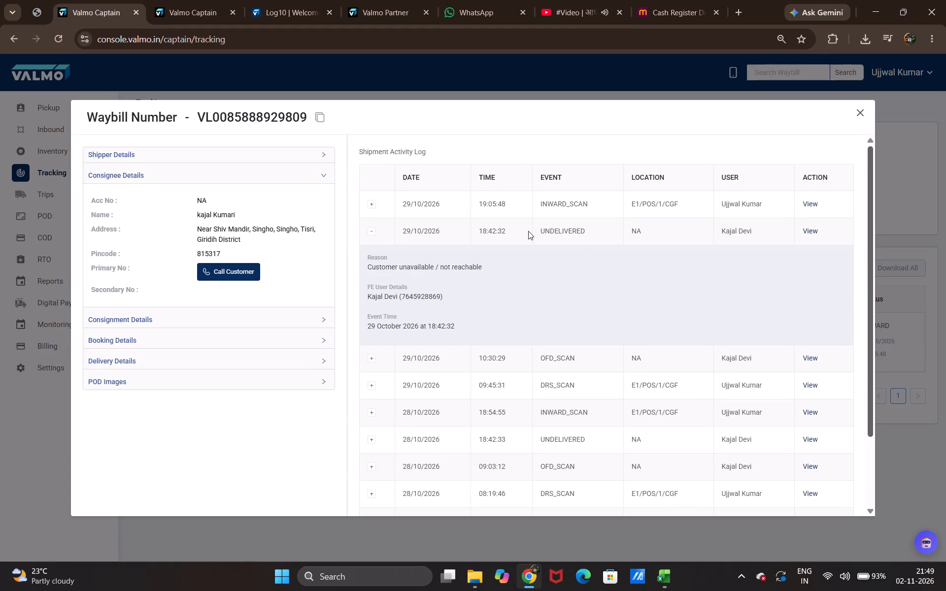
pyautogui.scroll(3, 528, 231)
pyautogui.click(806, 231)
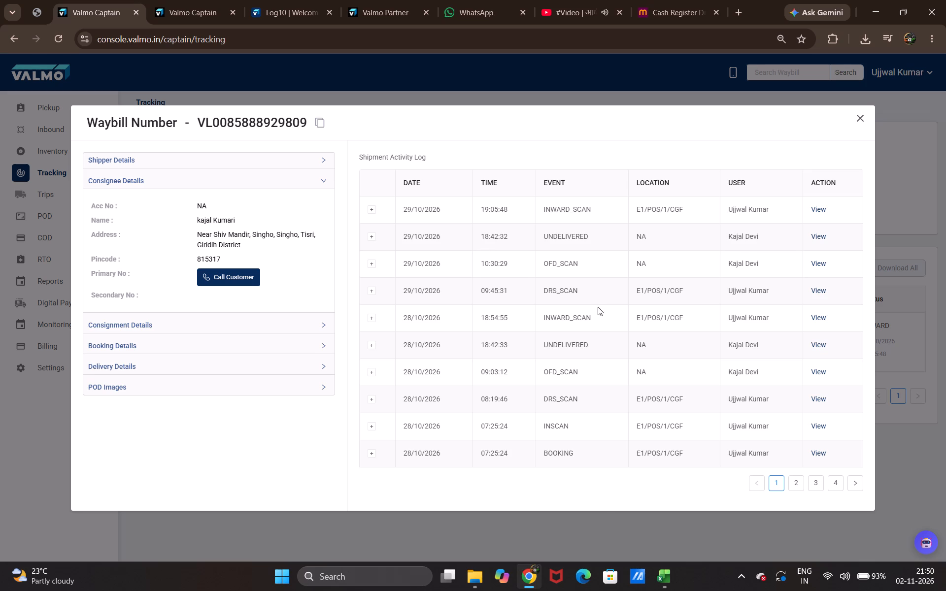
# Examine the event details of the 28/10/2026 UNDELIVERED, INWARD_SCAN and OFD_SCAN entries and the 29/10/2026 DRS_SCAN and OFD_SCAN entries.
pyautogui.scroll(-1, 560, 386)
pyautogui.click(818, 345)
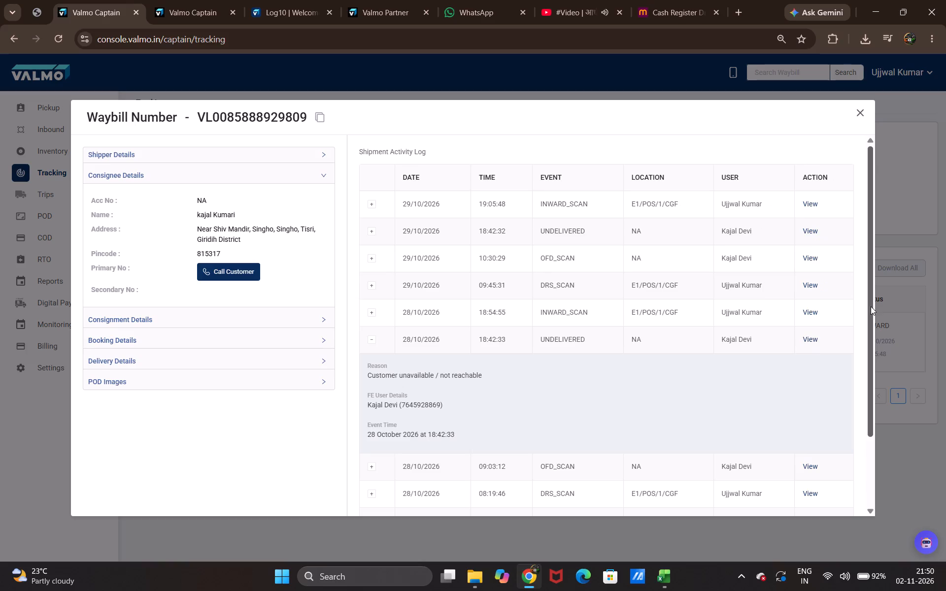
pyautogui.click(811, 311)
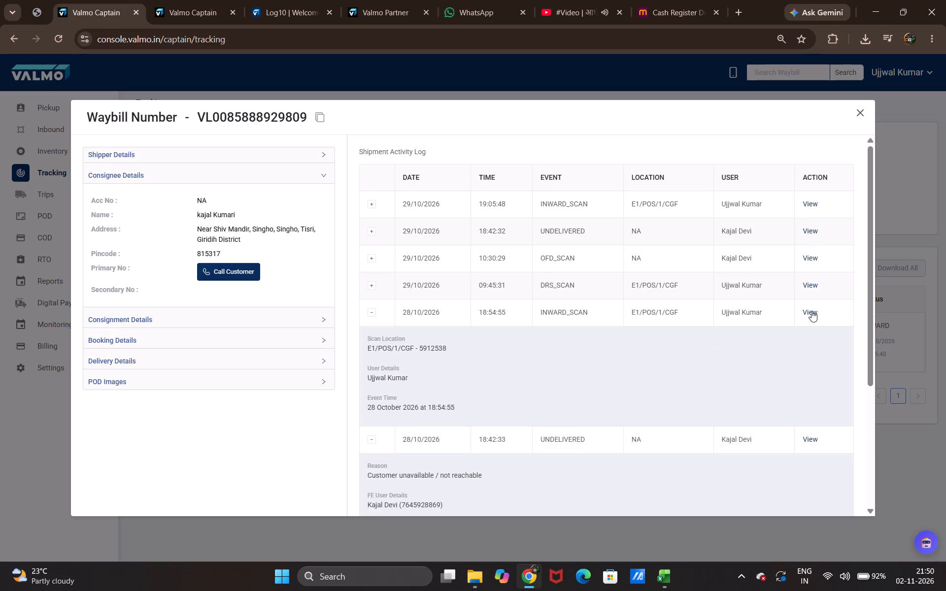
pyautogui.click(807, 285)
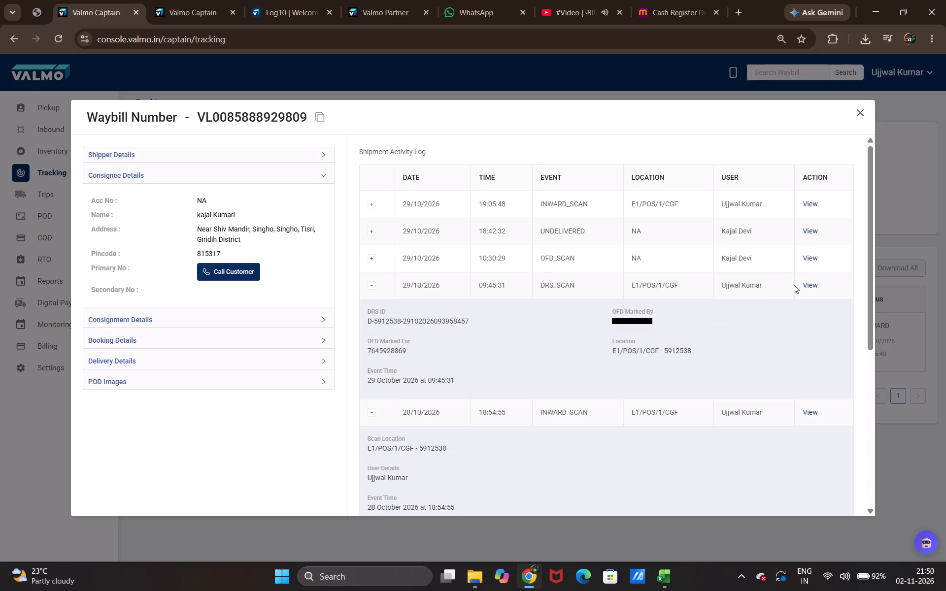
pyautogui.click(808, 257)
pyautogui.scroll(-5, 829, 333)
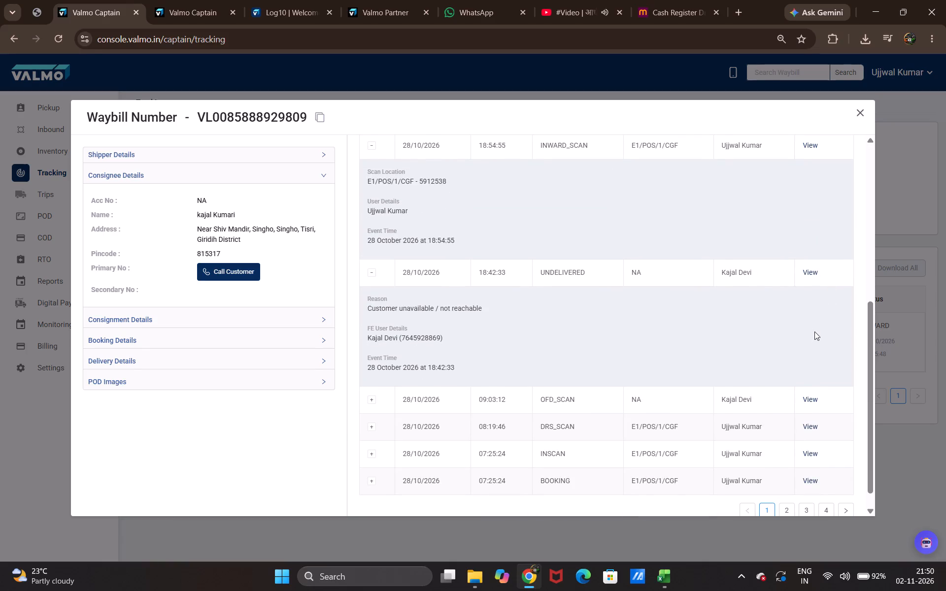
pyautogui.scroll(-2, 814, 347)
pyautogui.click(814, 374)
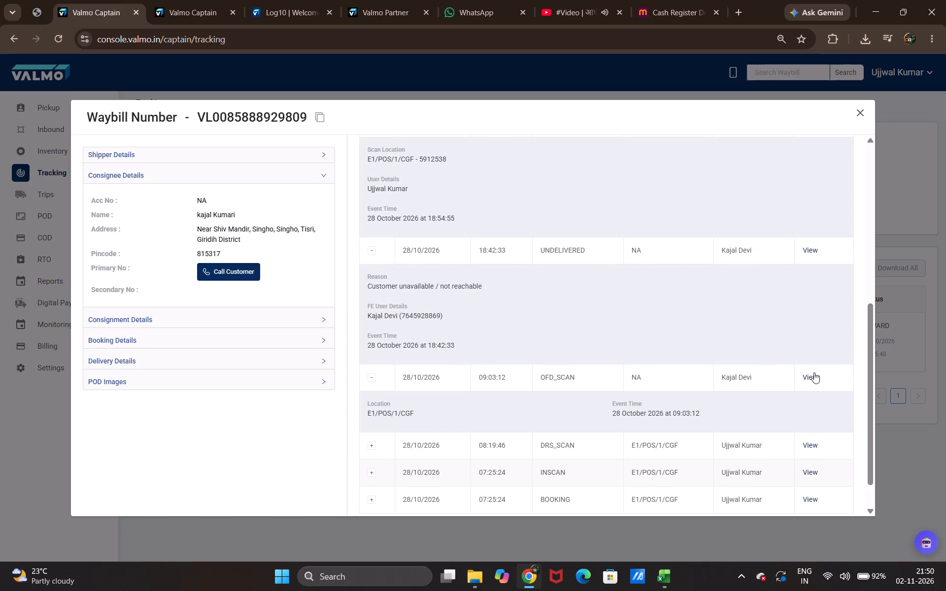
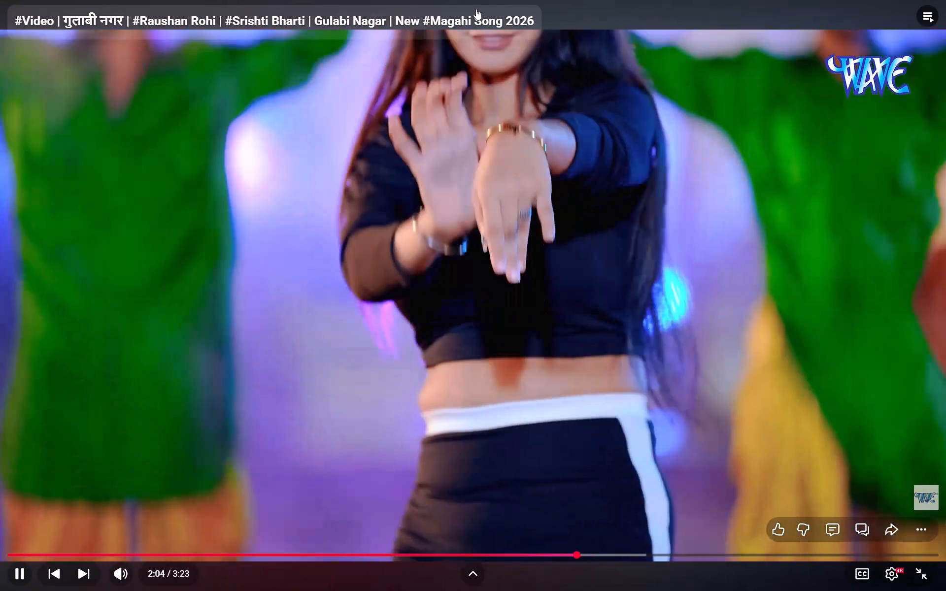
# Return from the full-screen video to the Valmo Captain tracking page and close the waybill's details.
pyautogui.click(477, 39)
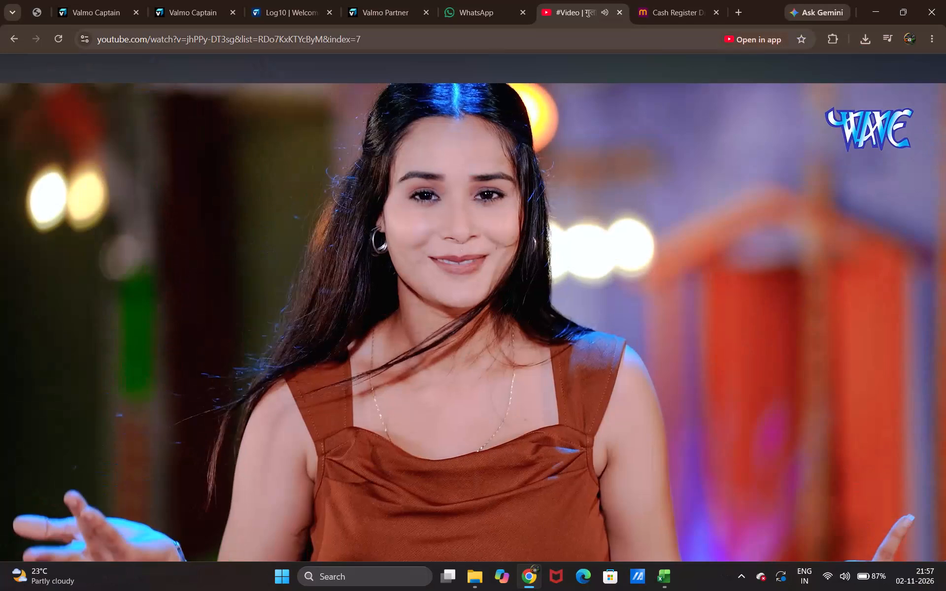
pyautogui.click(98, 13)
pyautogui.click(174, 10)
pyautogui.click(476, 209)
pyautogui.click(669, 573)
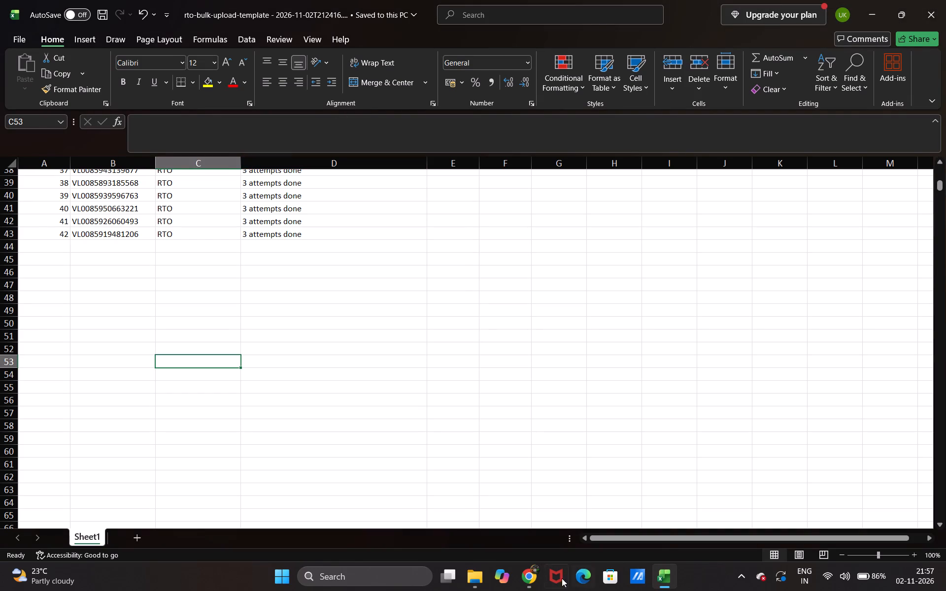
pyautogui.click(526, 575)
pyautogui.click(71, 13)
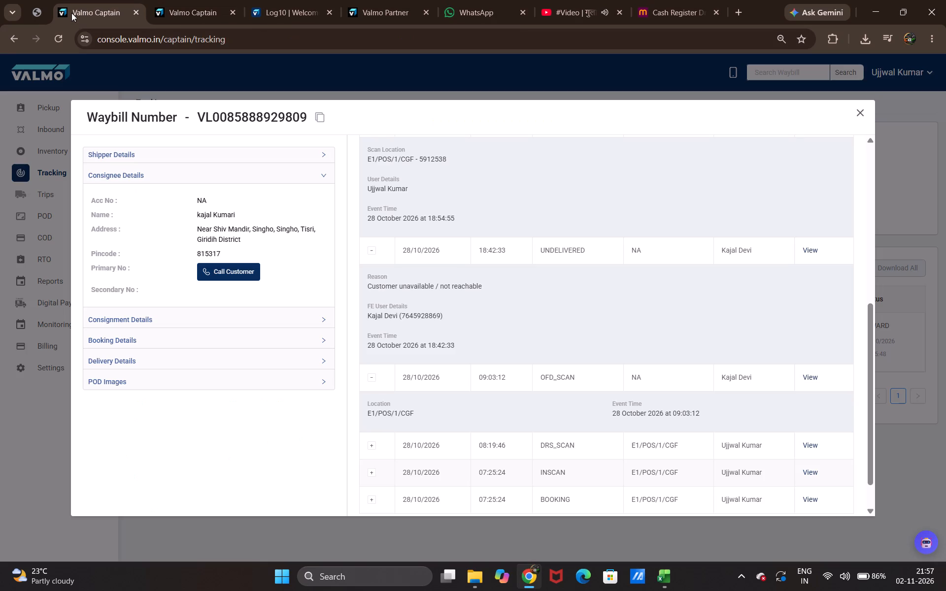
pyautogui.click(857, 111)
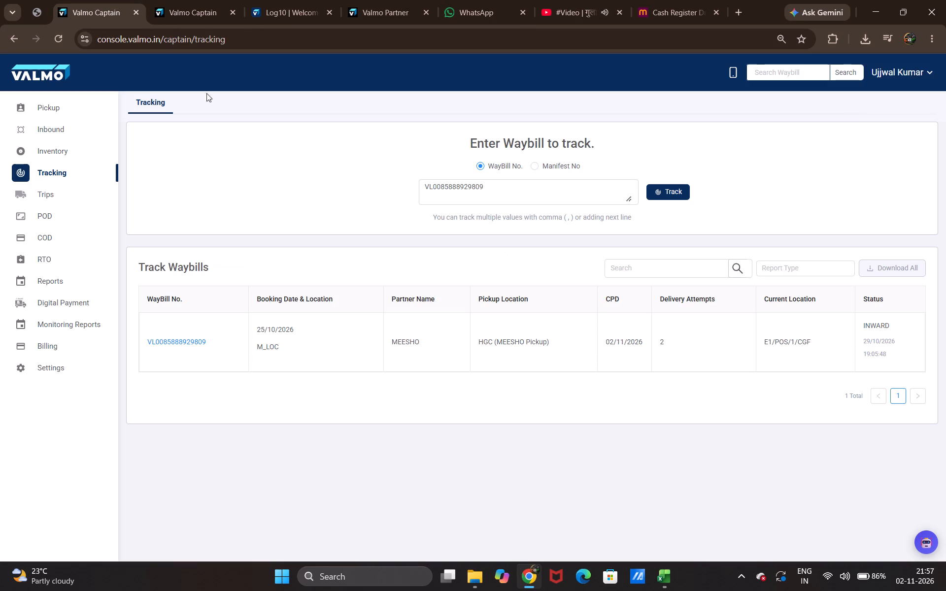
# Switch to the Valmo Partner High-Risk page and close the shipment activity of the open AWB.
pyautogui.click(389, 13)
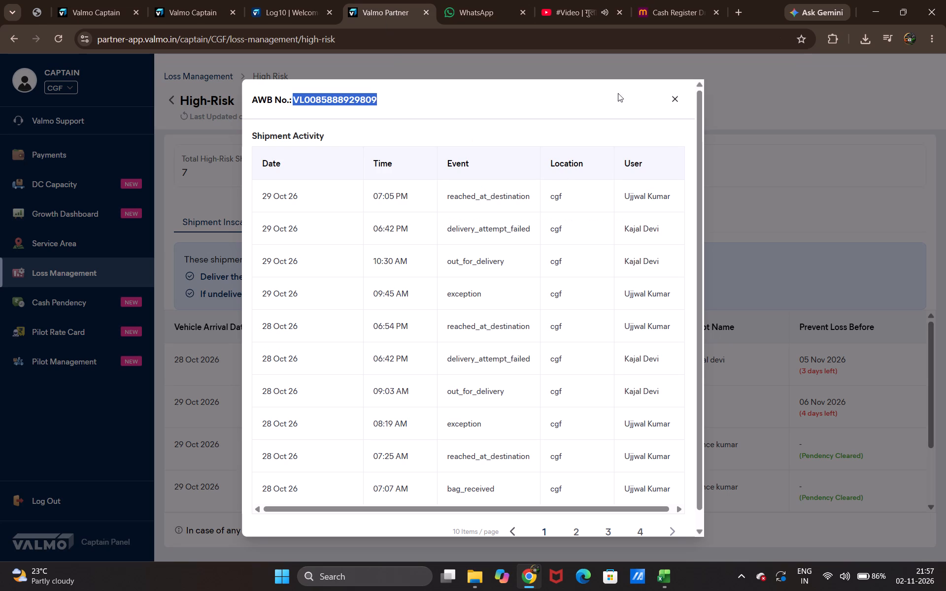
pyautogui.click(672, 98)
pyautogui.scroll(-1, 696, 423)
pyautogui.scroll(3, 694, 423)
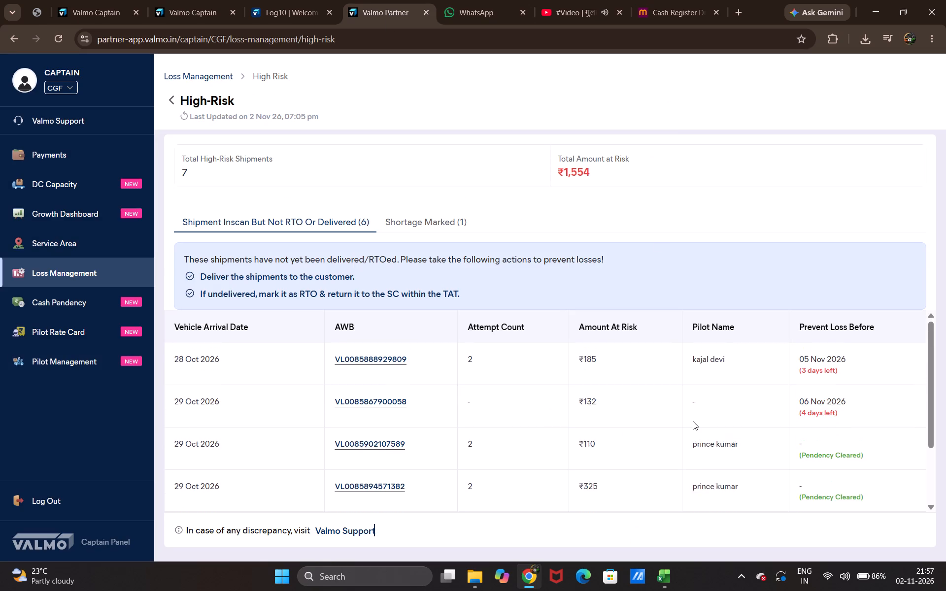
pyautogui.scroll(-2, 693, 421)
pyautogui.scroll(4, 693, 421)
pyautogui.scroll(-9, 693, 421)
pyautogui.scroll(1, 691, 421)
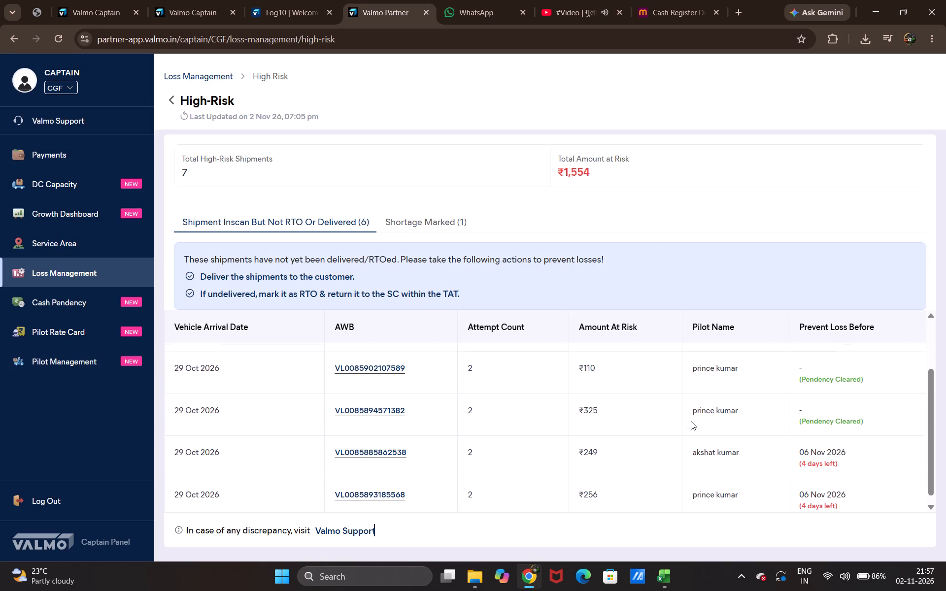
pyautogui.scroll(1, 691, 421)
pyautogui.scroll(-4, 691, 421)
pyautogui.click(395, 445)
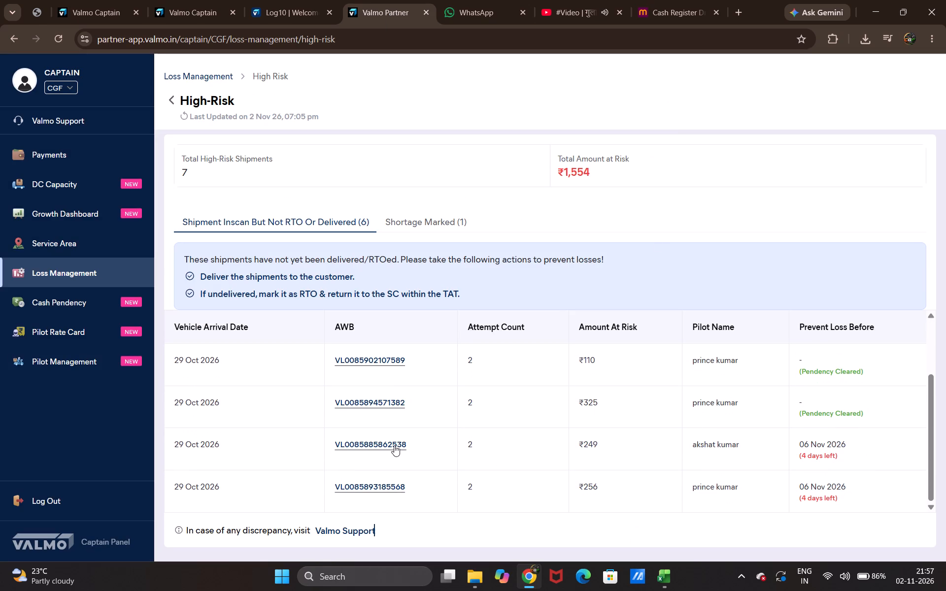
pyautogui.click(766, 342)
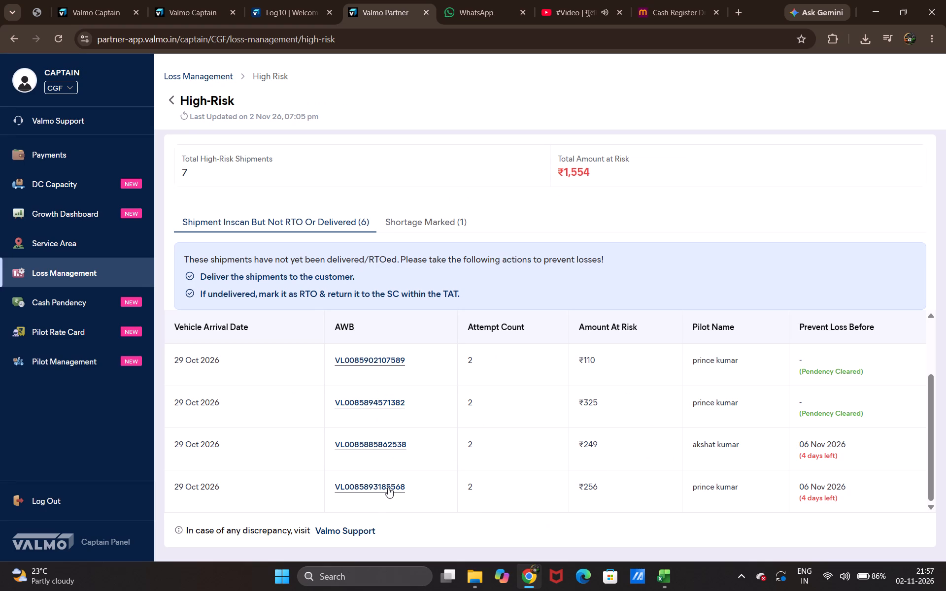
pyautogui.click(388, 487)
pyautogui.click(735, 375)
pyautogui.scroll(12, 549, 303)
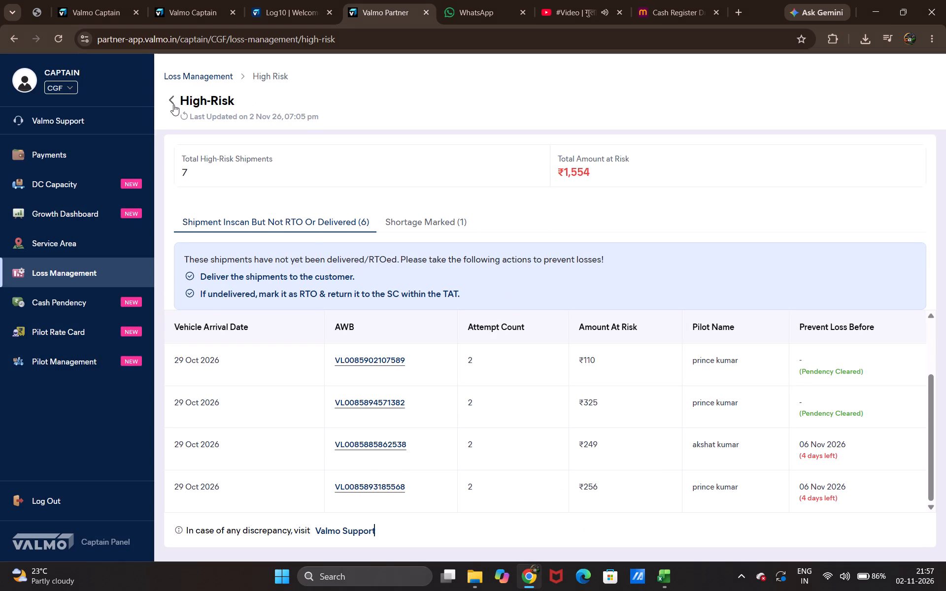
pyautogui.click(173, 104)
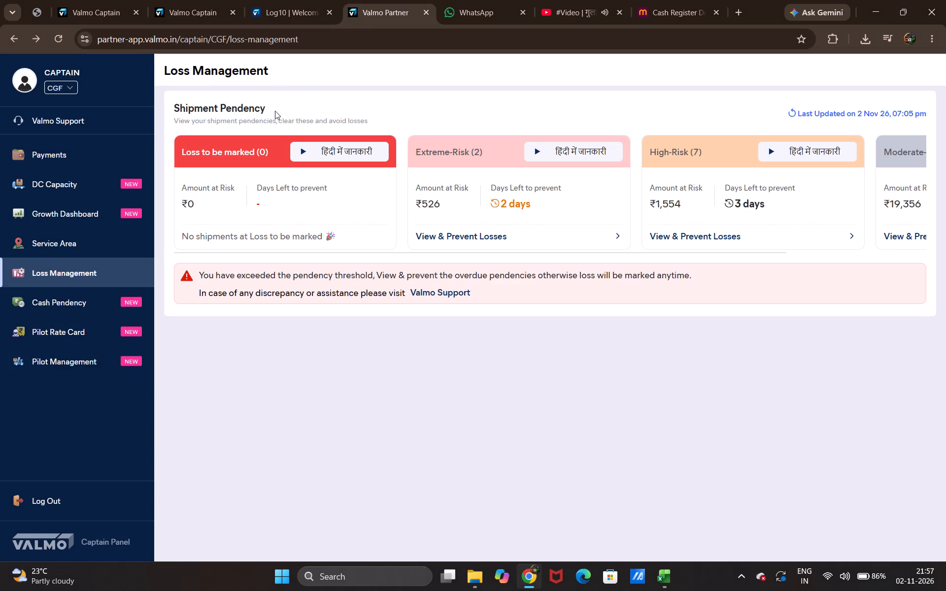
# Open Payments and review the base pay, adjustments, losses and earnings of the last three months' payment cycles.
pyautogui.click(25, 157)
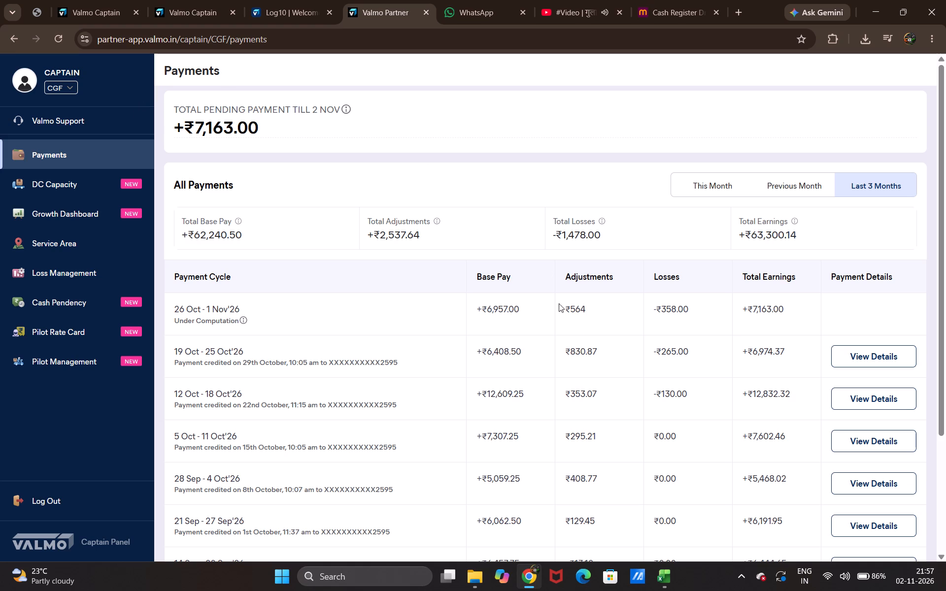
pyautogui.scroll(-4, 632, 395)
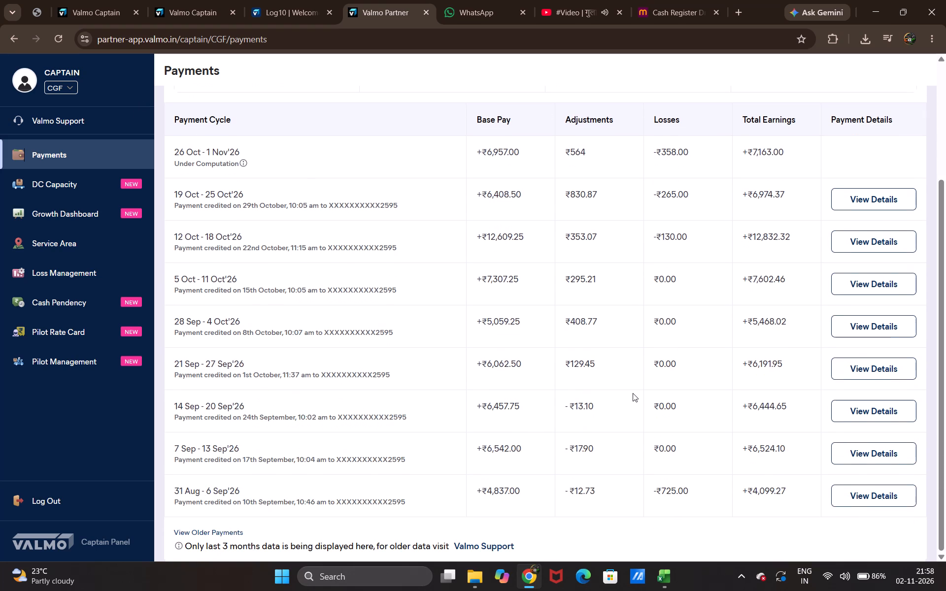
pyautogui.scroll(2, 633, 393)
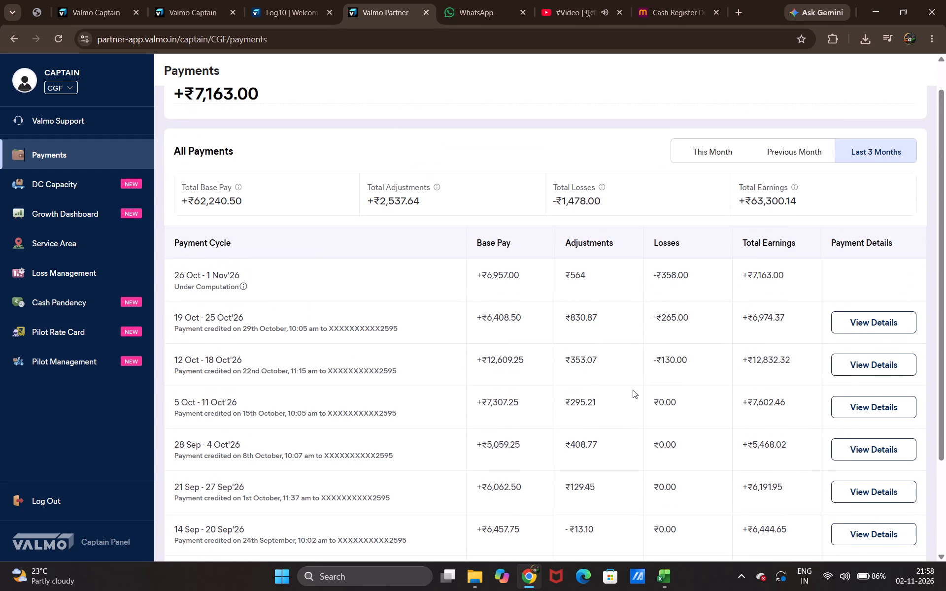
pyautogui.scroll(7, 570, 359)
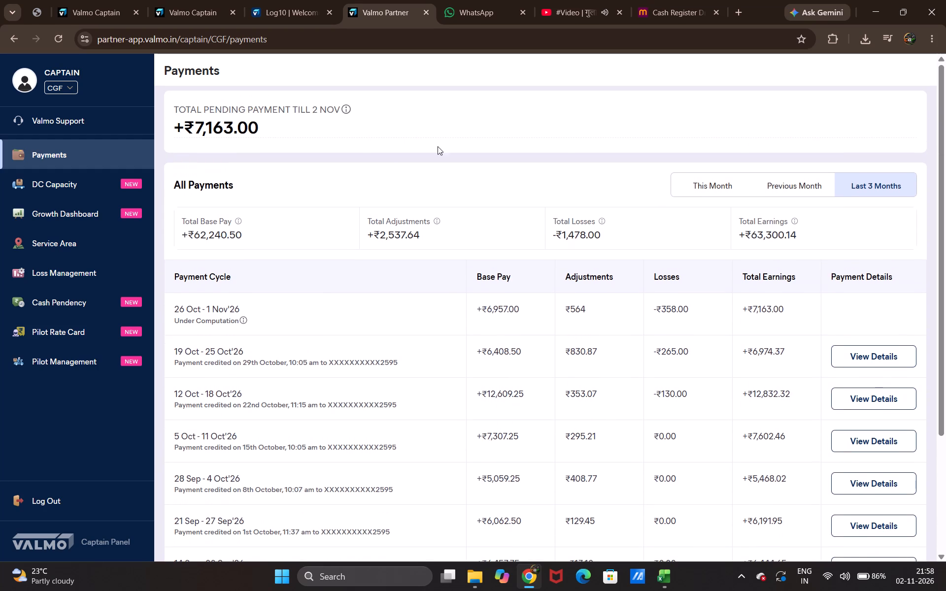
# Switch to YouTube, browse the suggested videos and play Ahir Music's Tuntun Yadav song "Kharid Lihina Kourt Dam Se" in full screen.
pyautogui.click(574, 11)
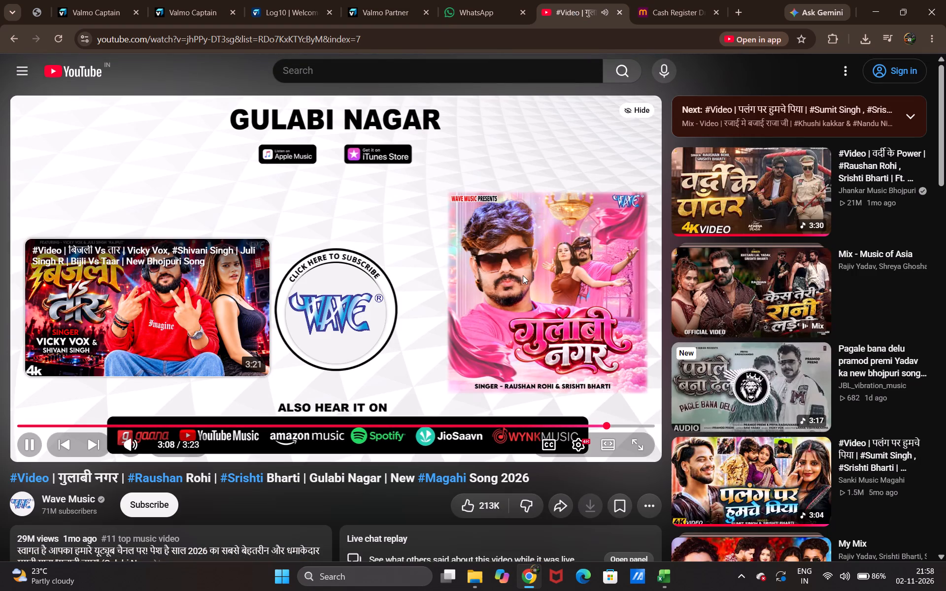
pyautogui.scroll(-2, 728, 308)
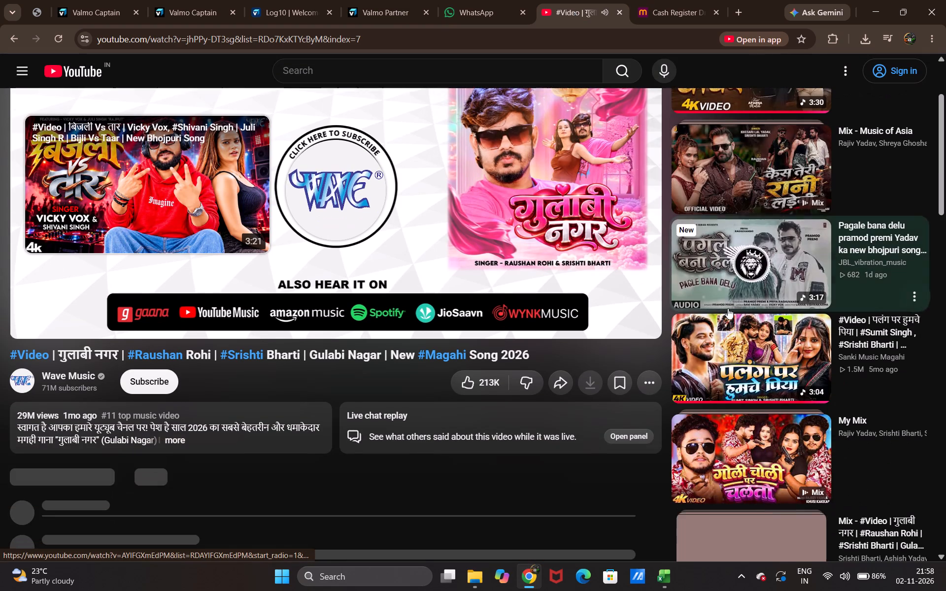
pyautogui.scroll(-4, 731, 361)
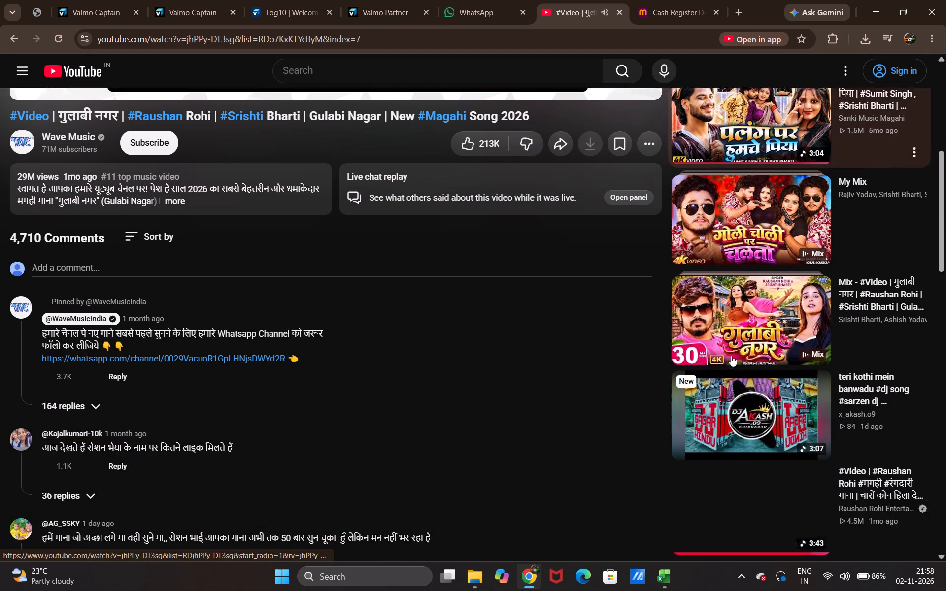
pyautogui.scroll(-1, 732, 345)
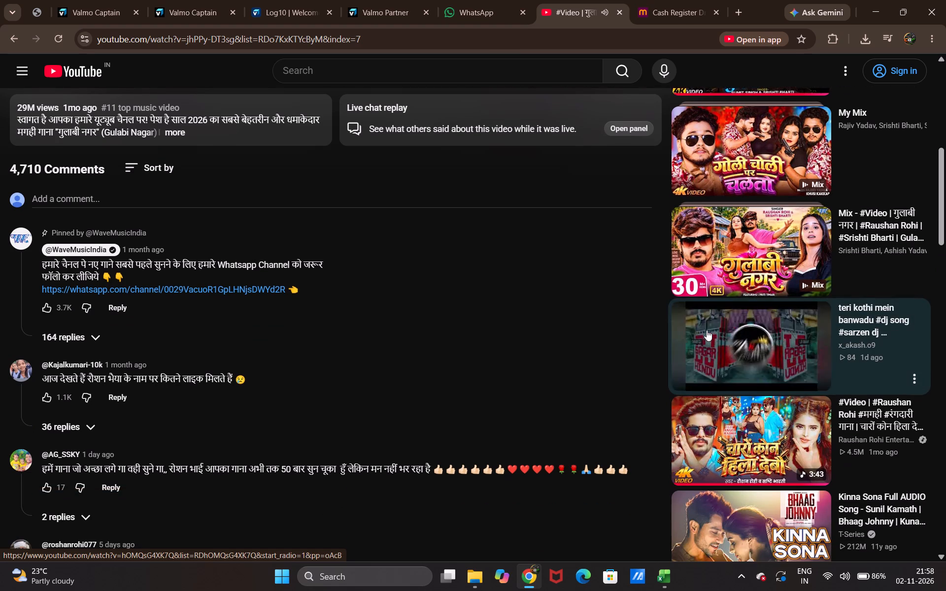
pyautogui.scroll(-2, 707, 327)
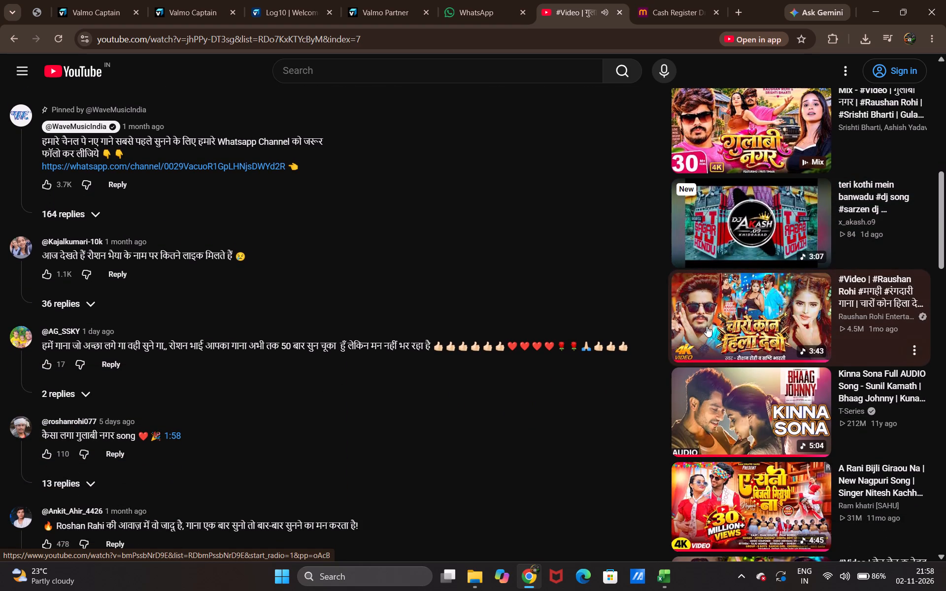
pyautogui.scroll(-2, 707, 324)
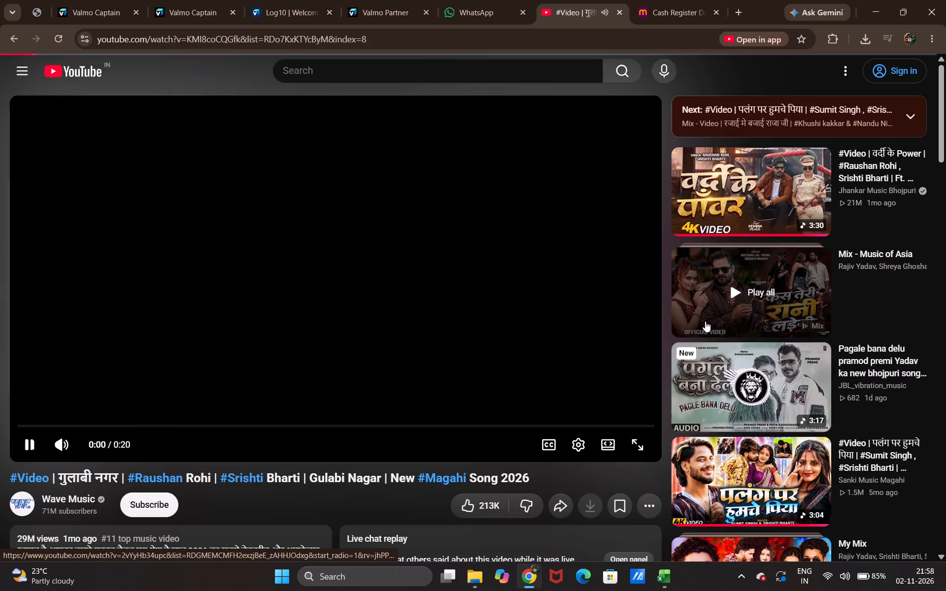
pyautogui.scroll(-7, 705, 321)
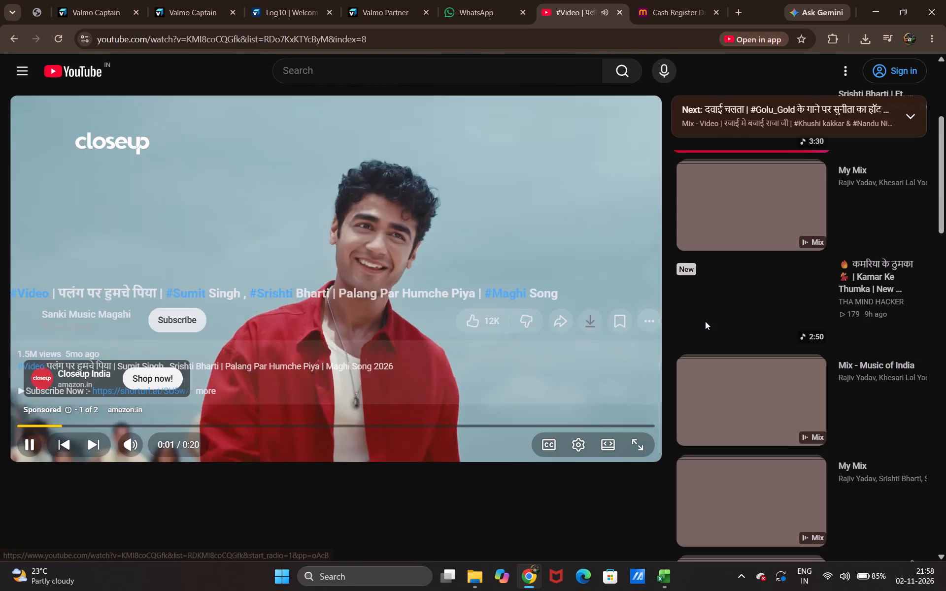
pyautogui.scroll(-5, 734, 316)
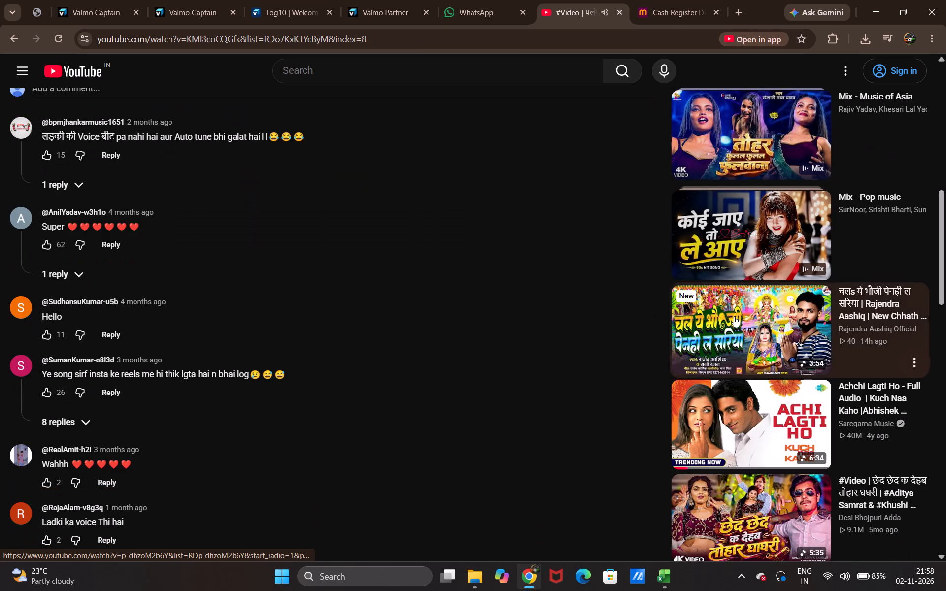
pyautogui.scroll(-4, 734, 316)
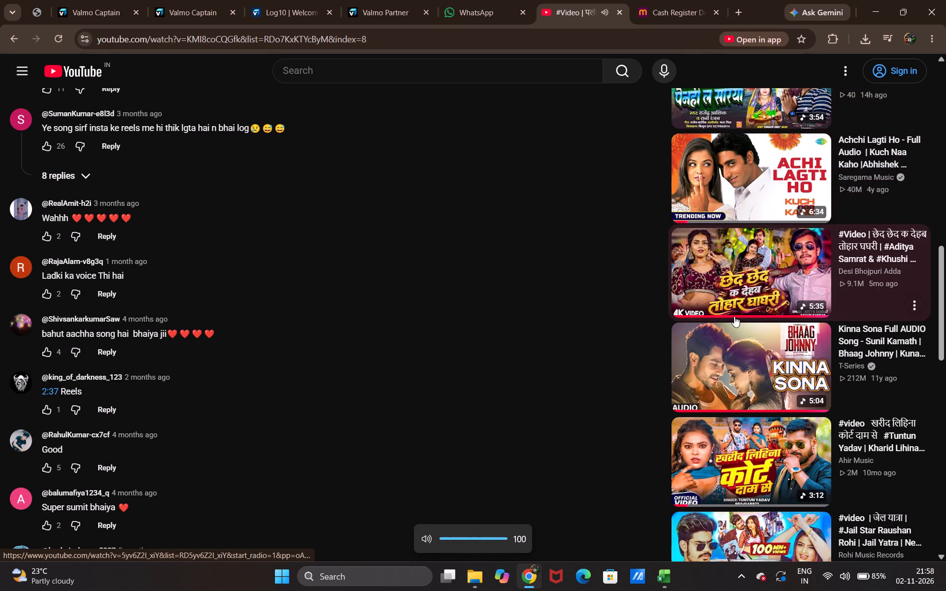
pyautogui.scroll(-4, 734, 316)
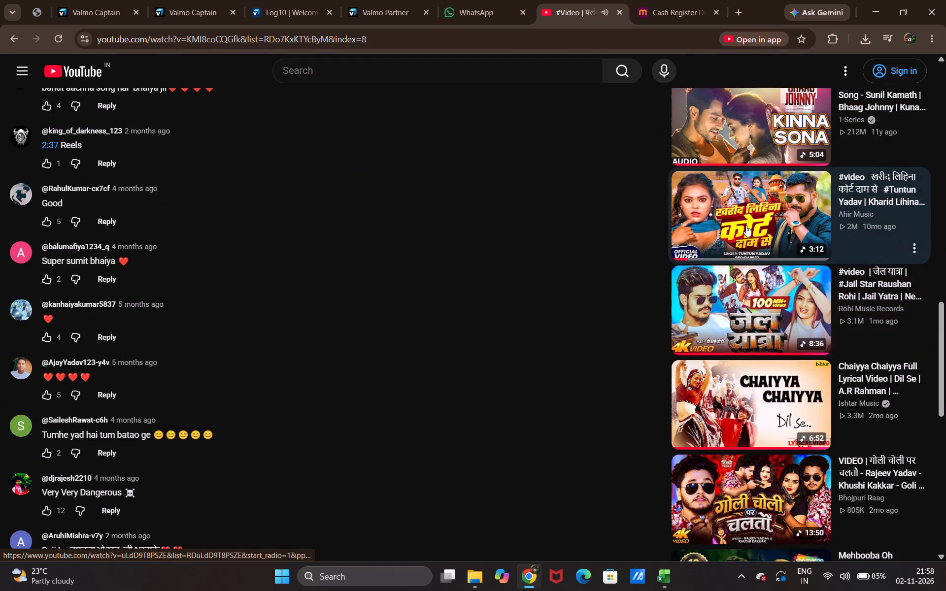
pyautogui.click(746, 226)
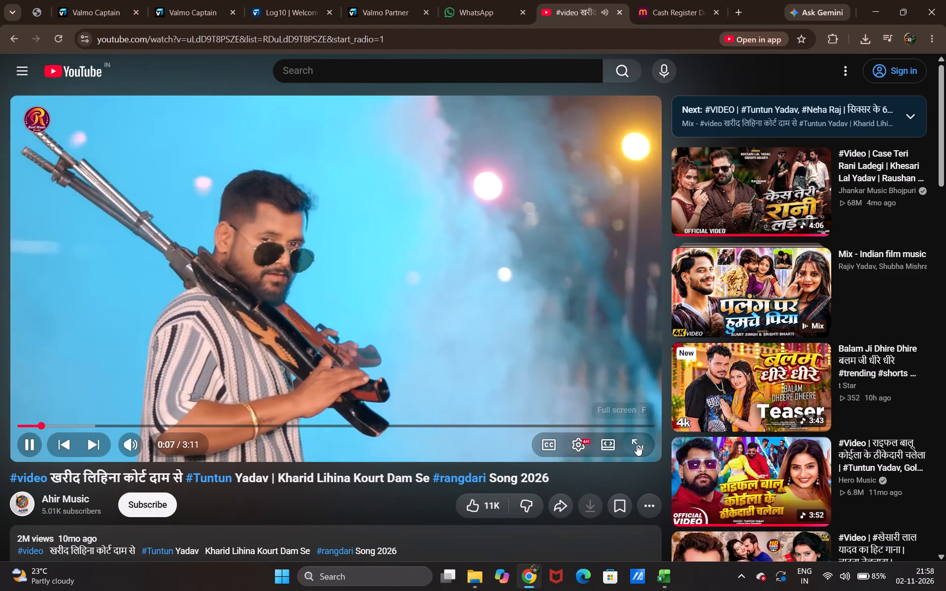
pyautogui.click(637, 445)
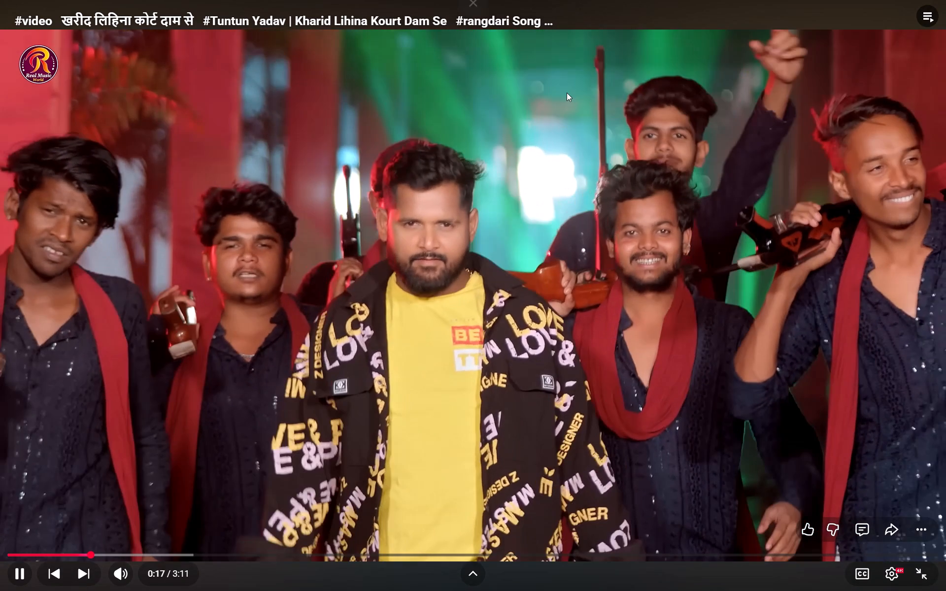
# Return from the full-screen video to the Valmo console's inventory page and open Monitoring Reports.
pyautogui.click(464, 39)
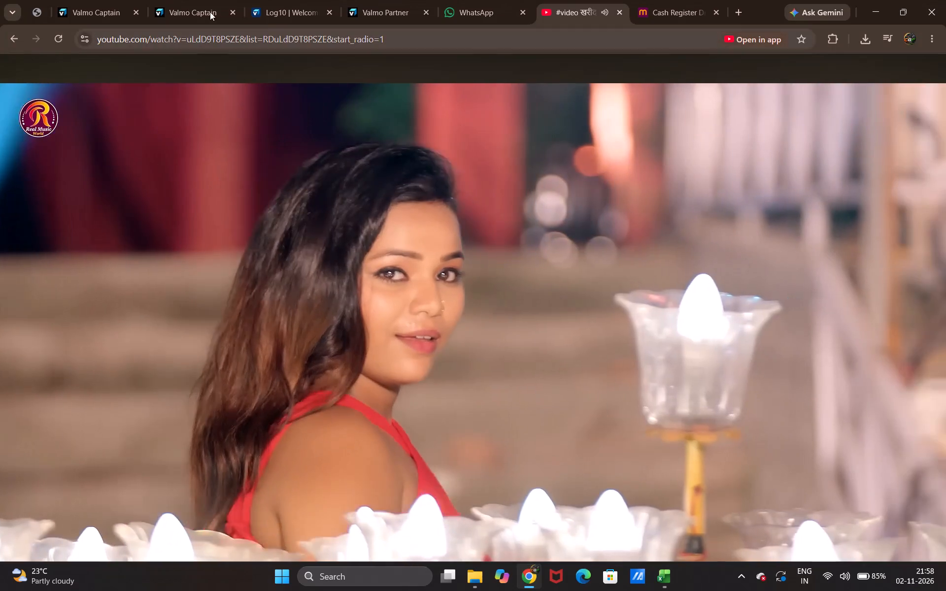
pyautogui.click(120, 1)
pyautogui.click(212, 10)
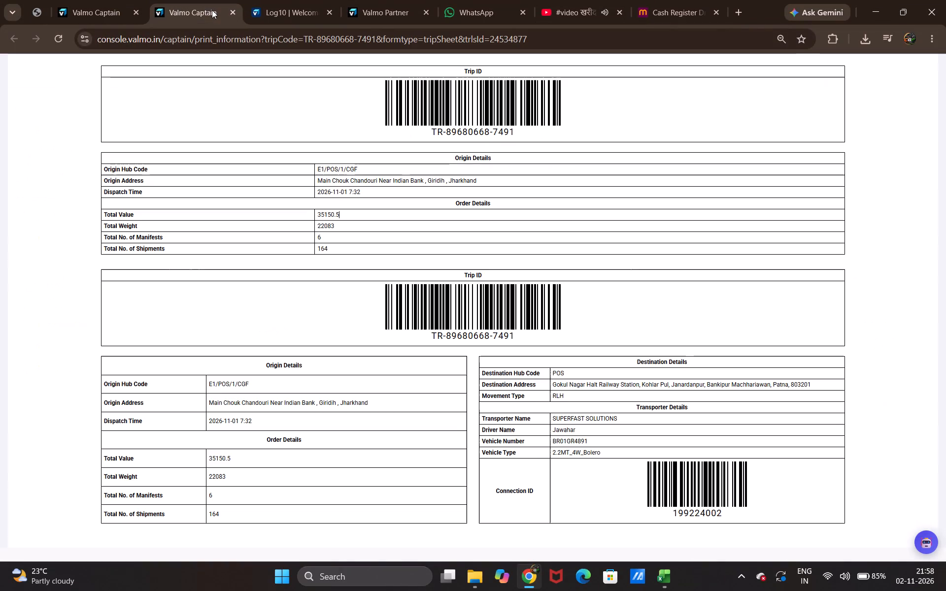
pyautogui.click(267, 1)
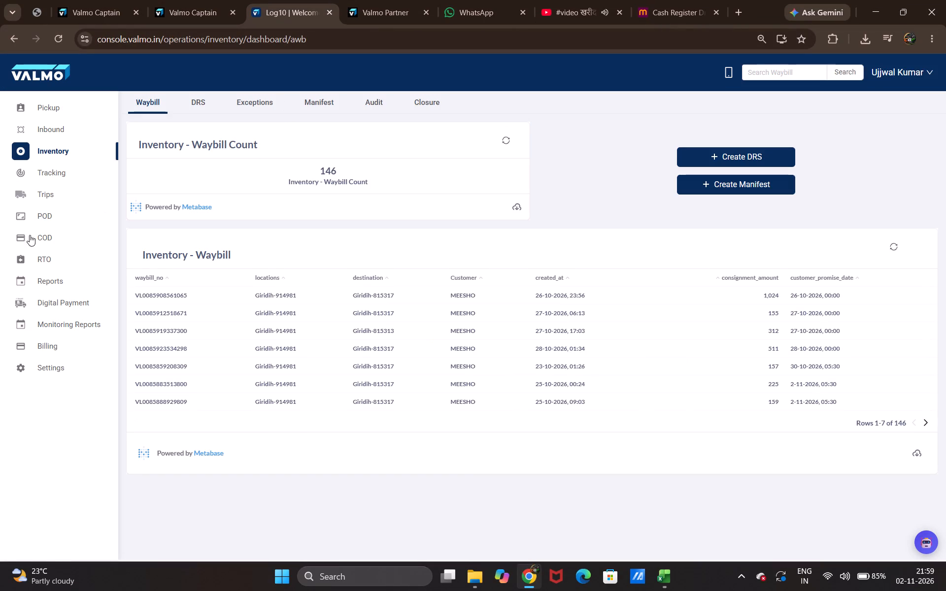
pyautogui.click(68, 329)
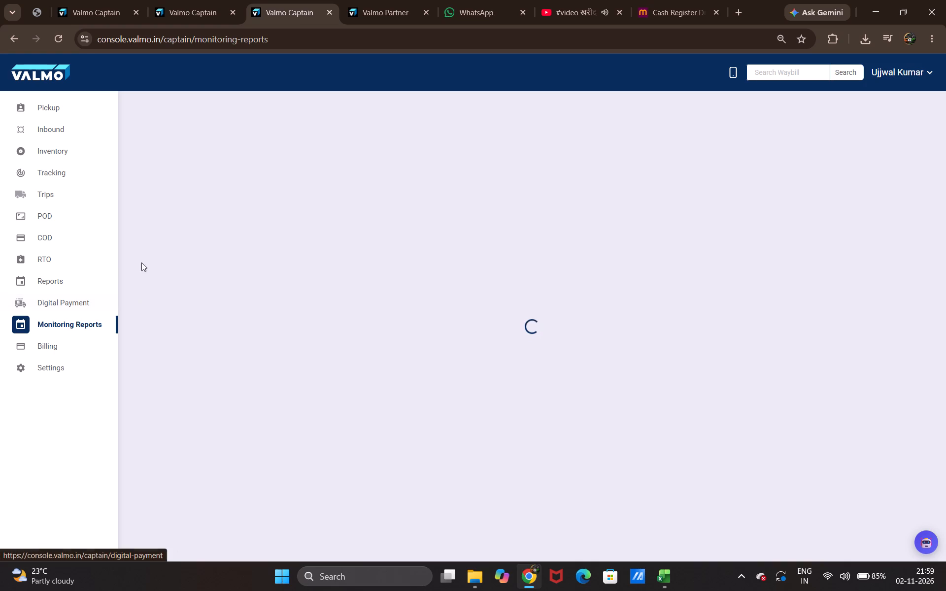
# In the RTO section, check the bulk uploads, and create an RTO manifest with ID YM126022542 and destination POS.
pyautogui.click(34, 258)
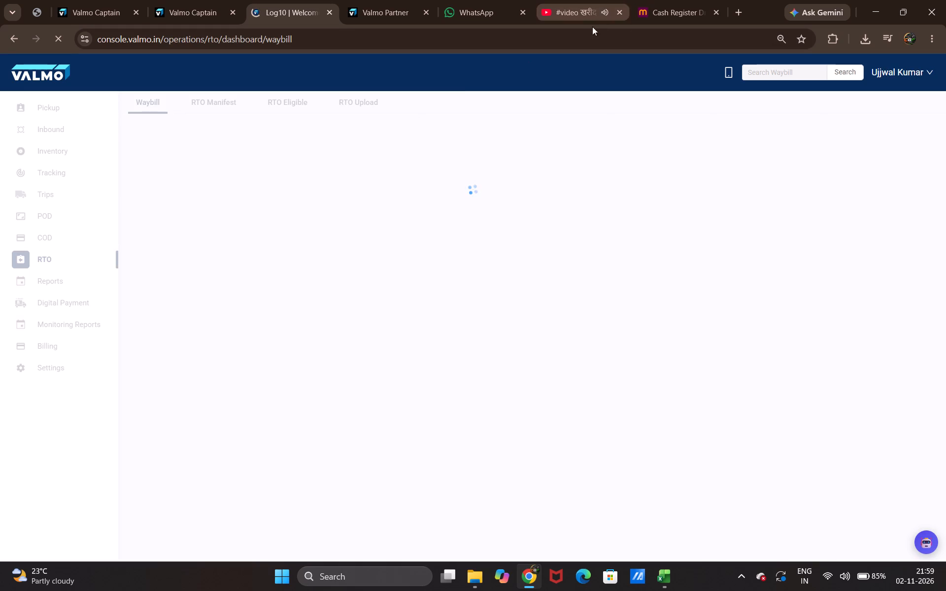
pyautogui.click(363, 102)
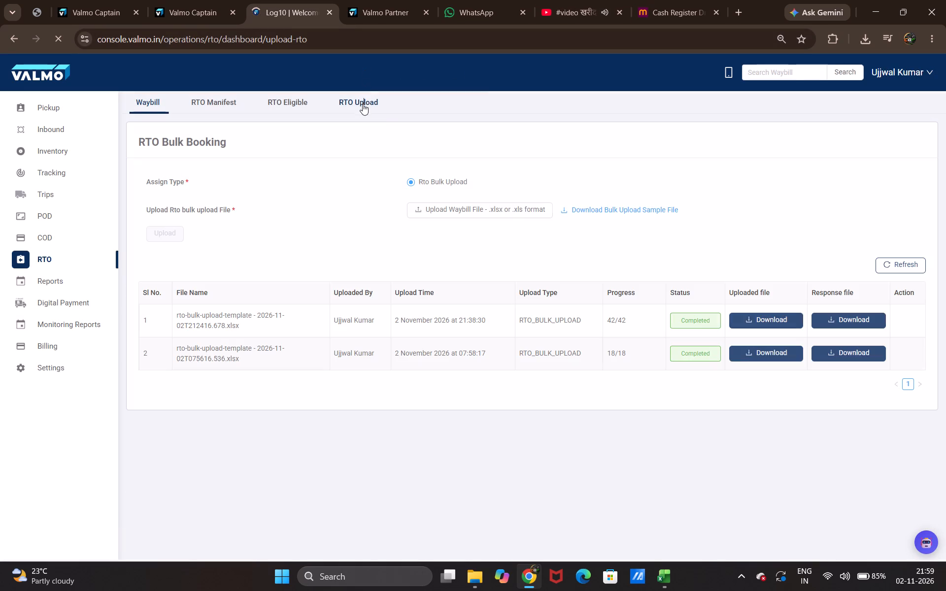
pyautogui.click(207, 101)
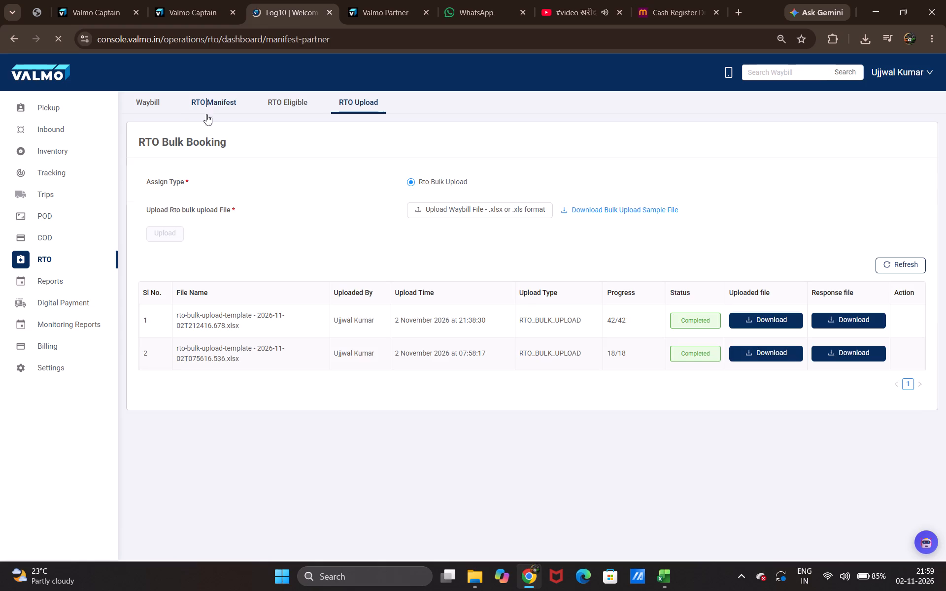
pyautogui.click(811, 139)
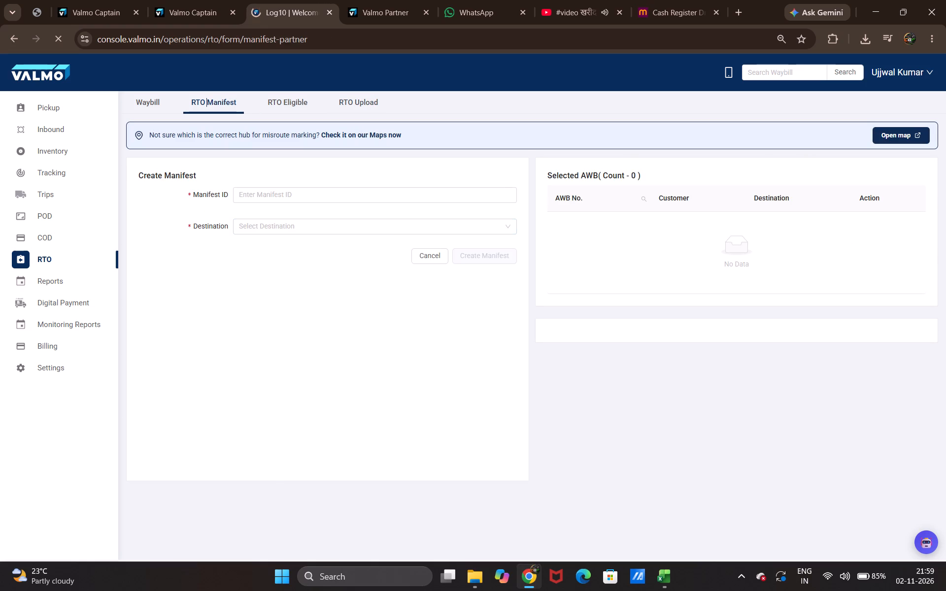
pyautogui.click(297, 196)
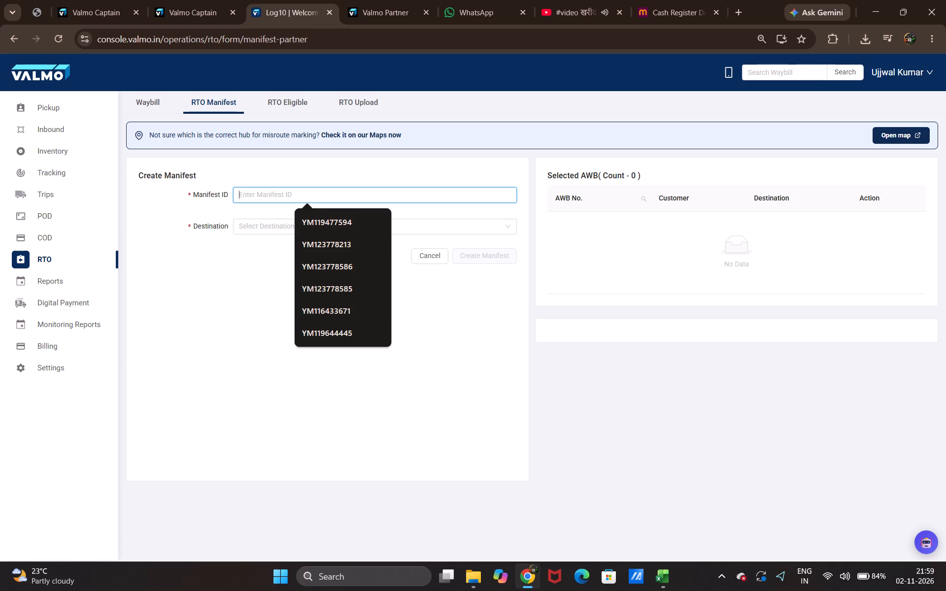
pyautogui.click(281, 196)
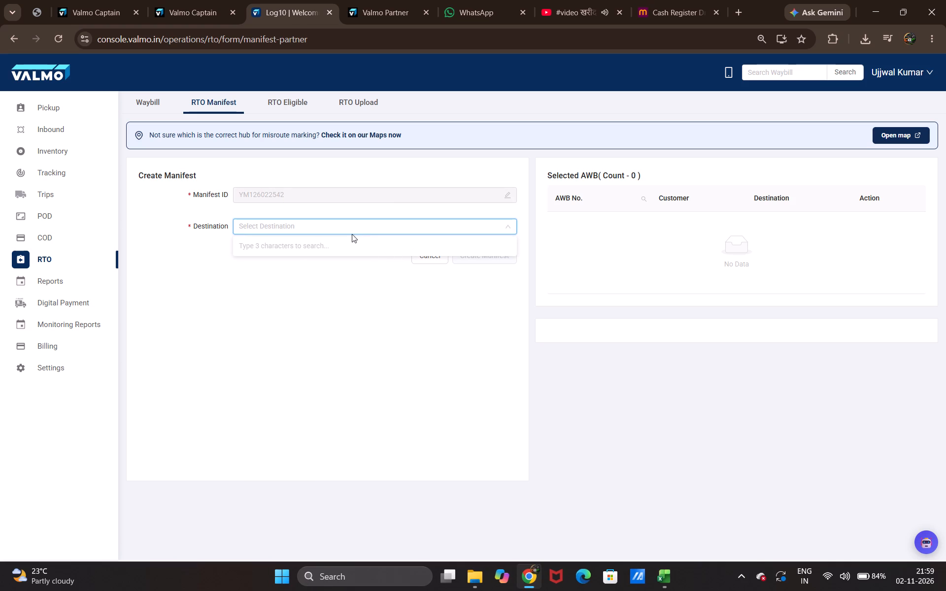
pyautogui.click(348, 227)
pyautogui.write('POS')
pyautogui.click(255, 245)
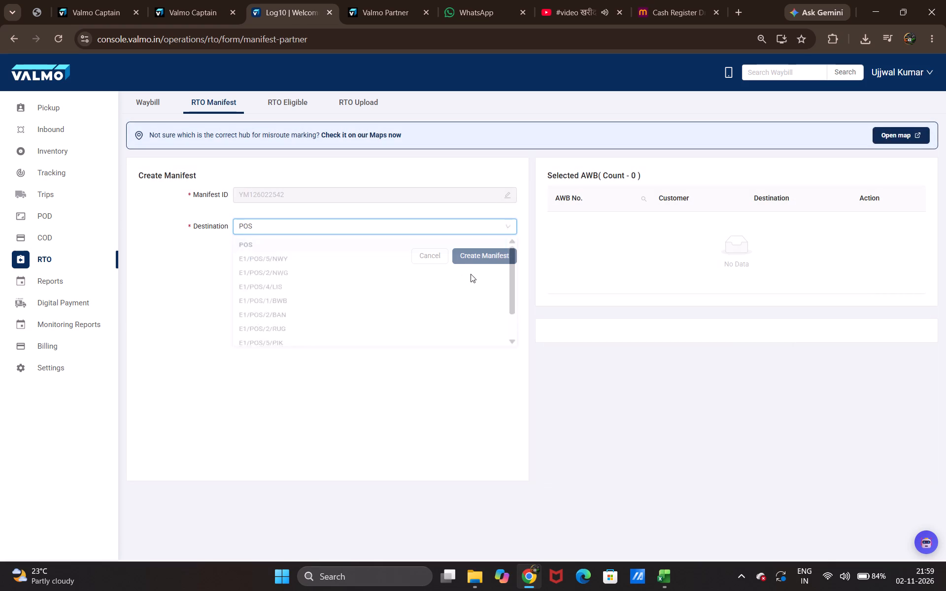
pyautogui.click(484, 259)
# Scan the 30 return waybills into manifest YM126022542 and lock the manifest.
pyautogui.click(579, 373)
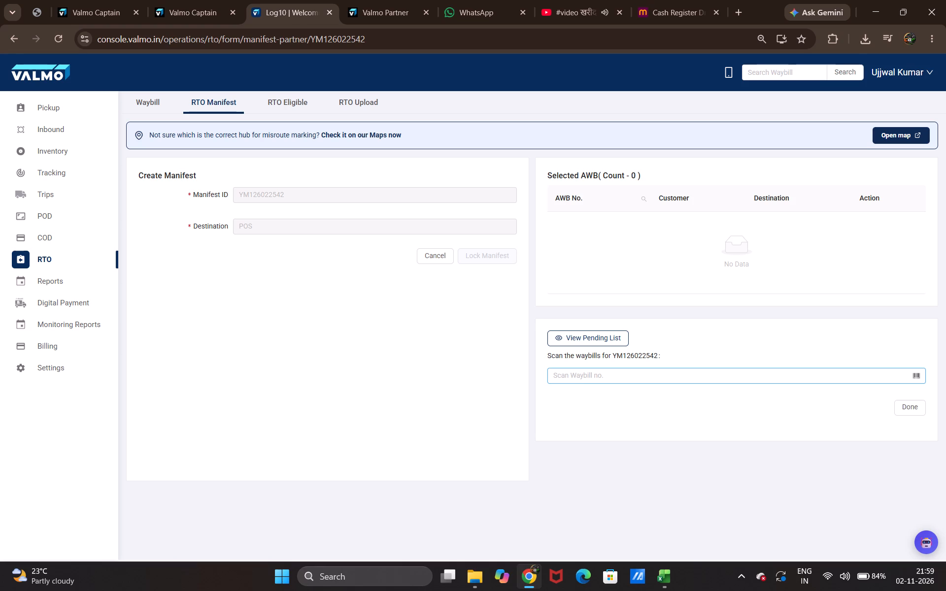
pyautogui.click(667, 378)
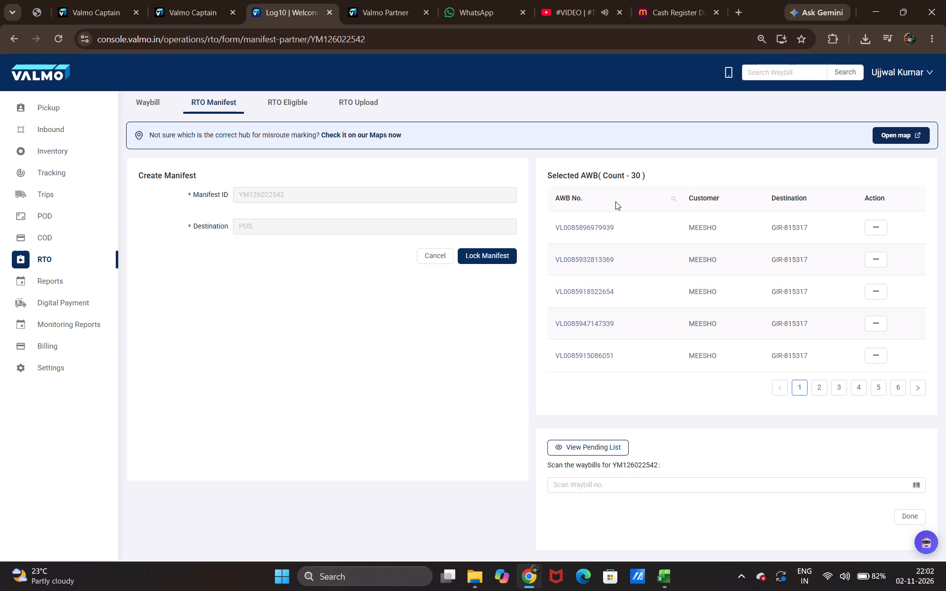
pyautogui.click(461, 253)
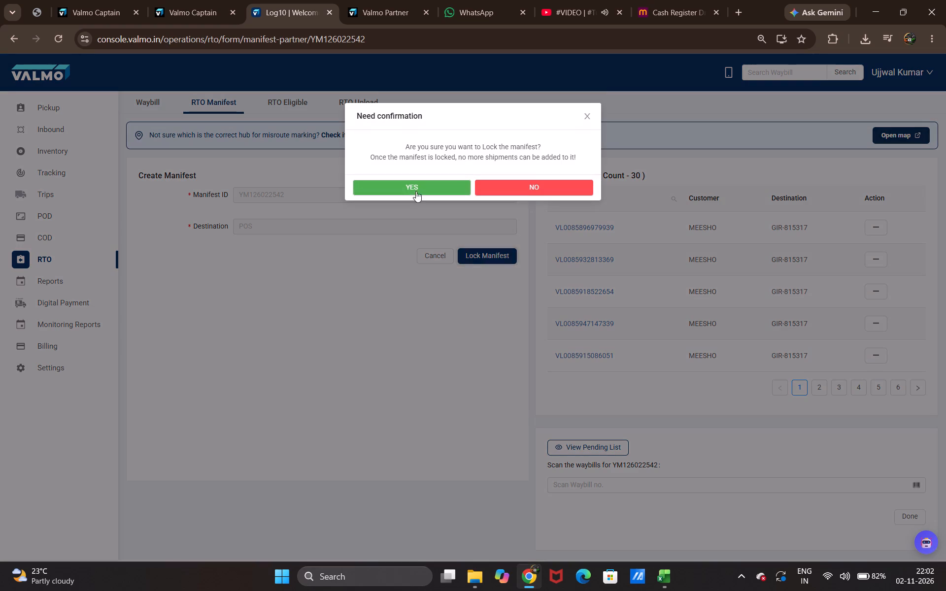
pyautogui.click(418, 185)
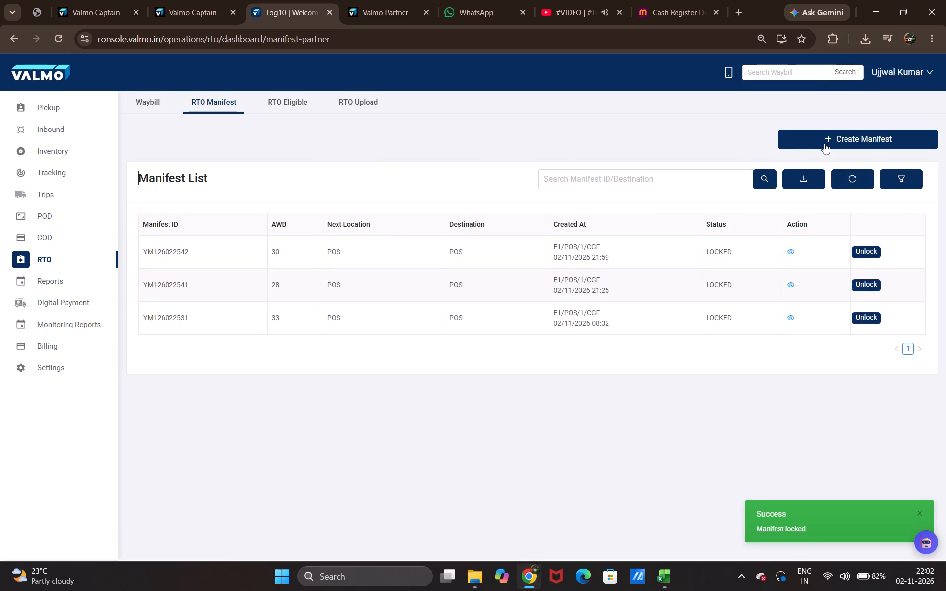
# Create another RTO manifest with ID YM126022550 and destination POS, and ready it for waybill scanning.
pyautogui.click(824, 143)
pyautogui.click(389, 194)
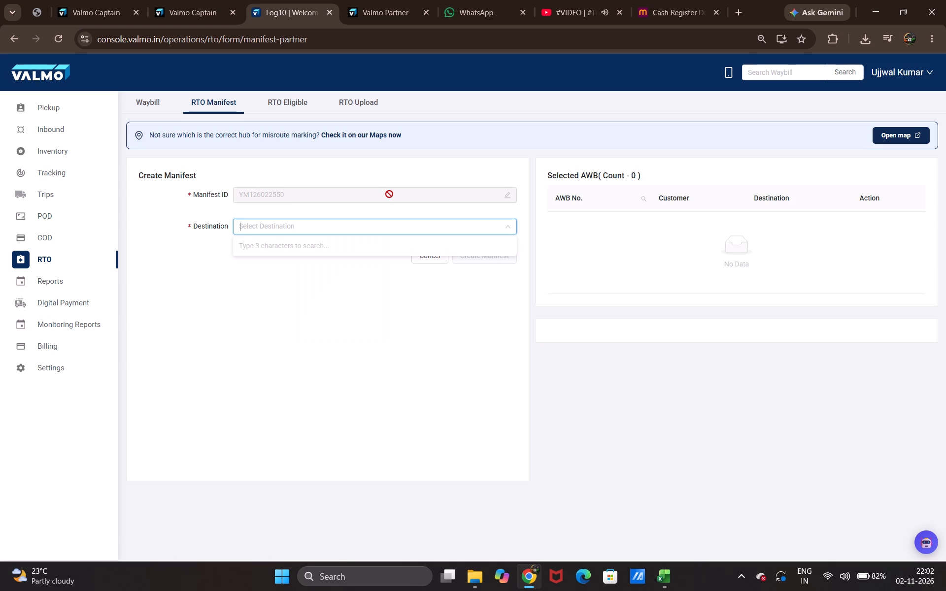
pyautogui.write('POS')
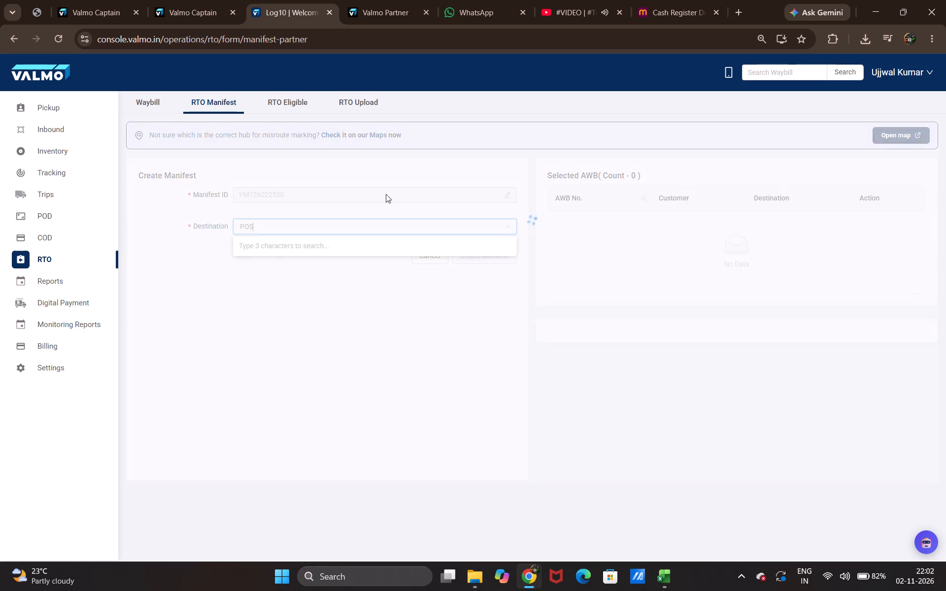
pyautogui.click(245, 248)
pyautogui.click(490, 255)
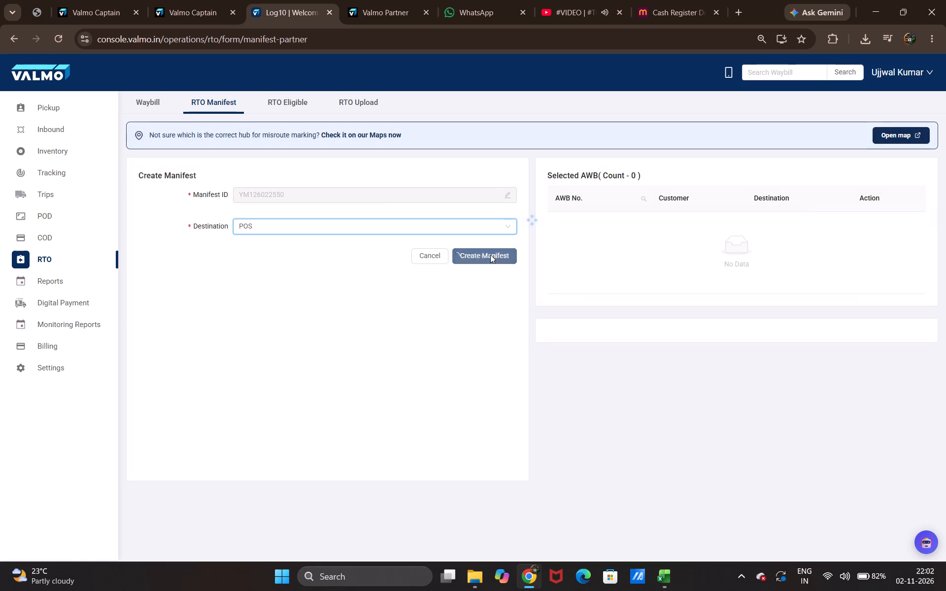
pyautogui.click(623, 376)
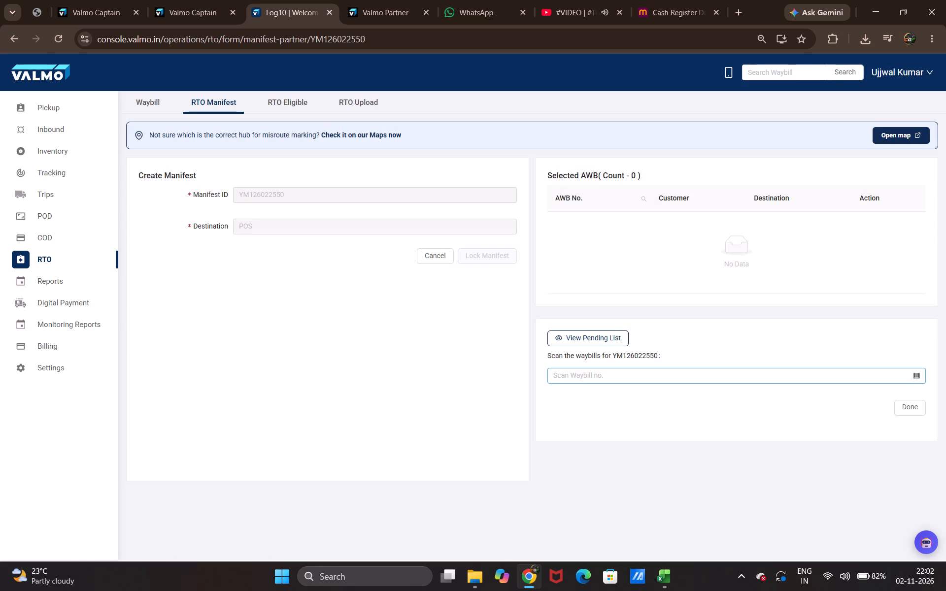
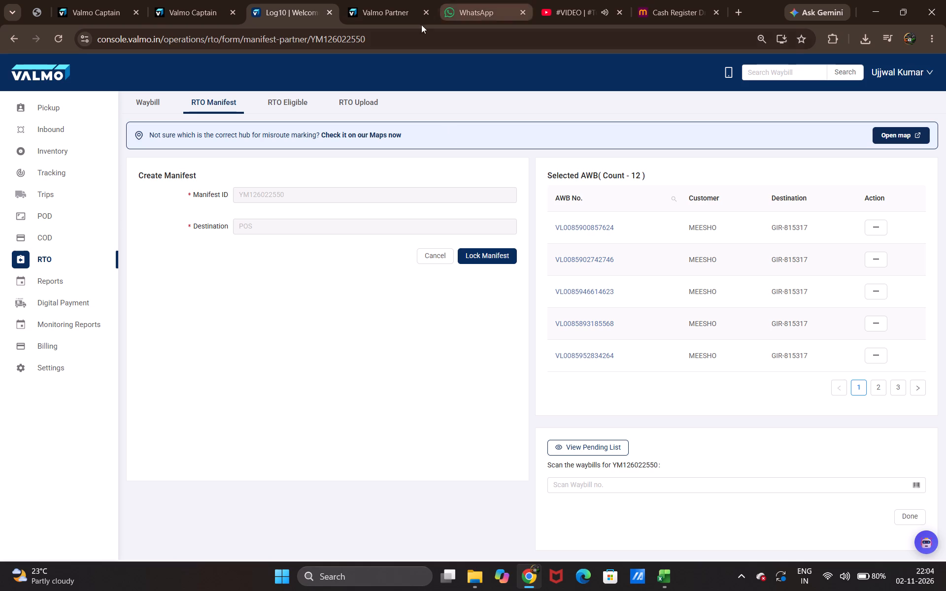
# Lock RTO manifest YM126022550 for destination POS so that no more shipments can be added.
pyautogui.click(488, 251)
pyautogui.click(432, 186)
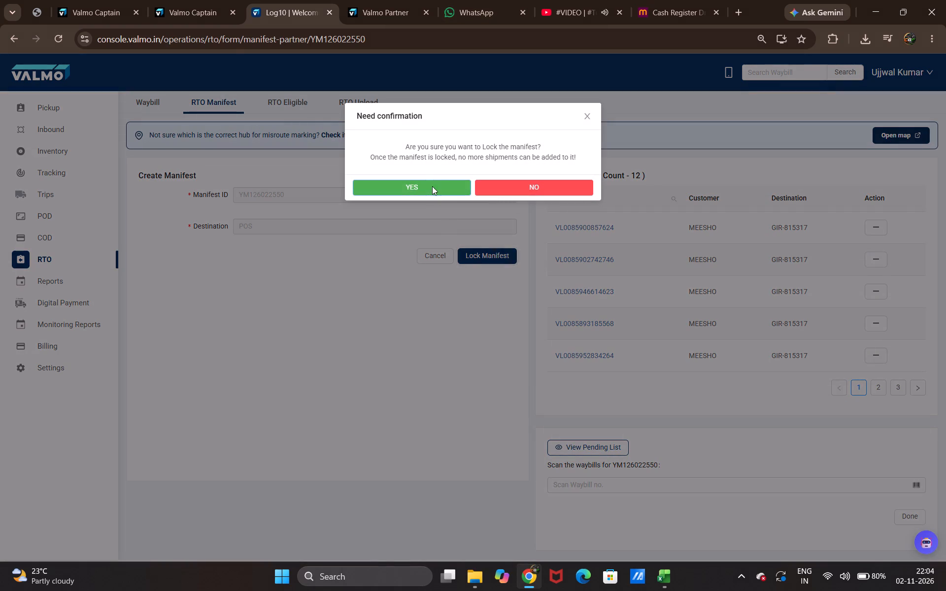
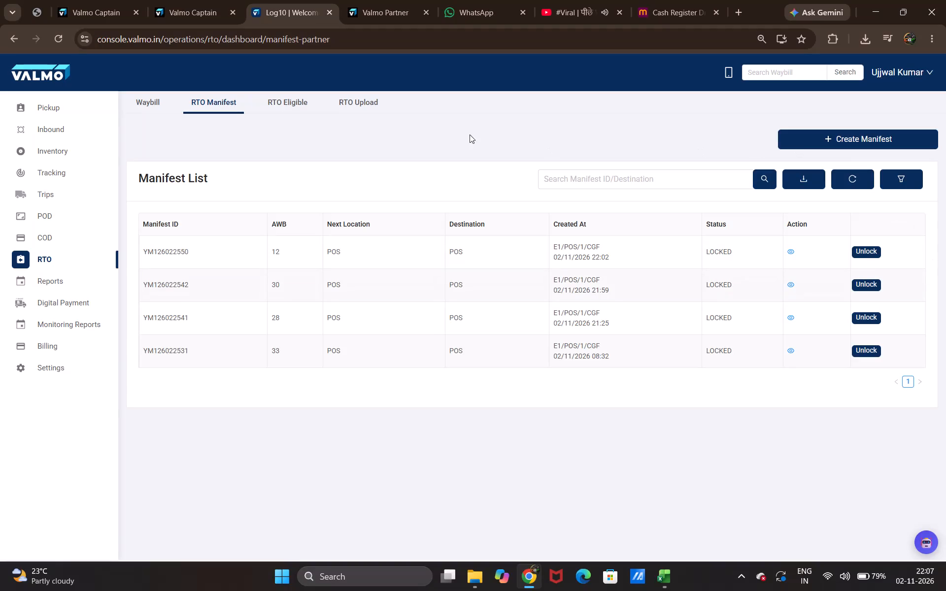
# View the pending RTO waybill count and the pending RTO waybill list in the RTO waybill section.
pyautogui.click(134, 104)
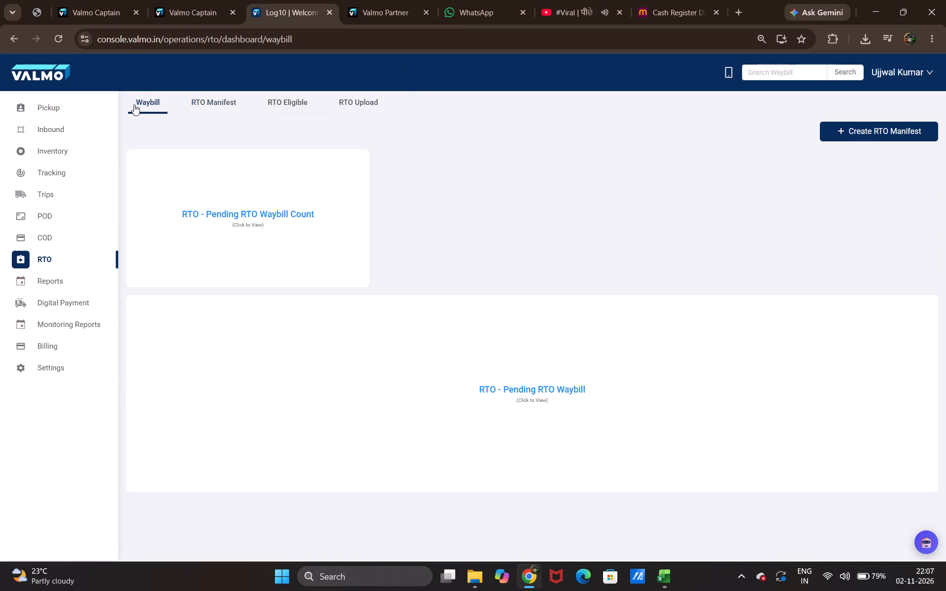
pyautogui.click(238, 193)
pyautogui.click(743, 427)
pyautogui.click(603, 374)
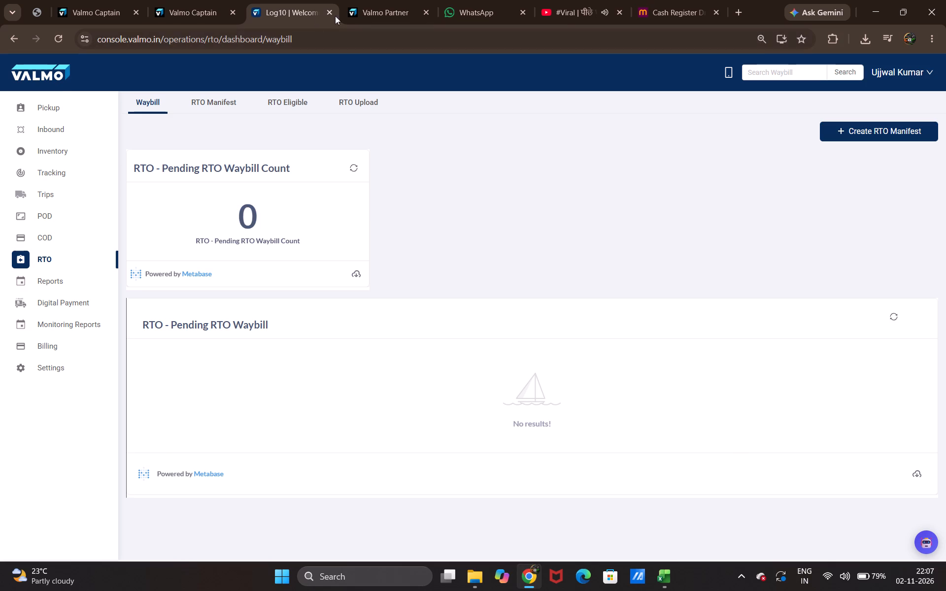
# Switch to the Valmo Partner portal and examine the activity history of both Extreme-Risk shipments in Loss Management.
pyautogui.click(379, 10)
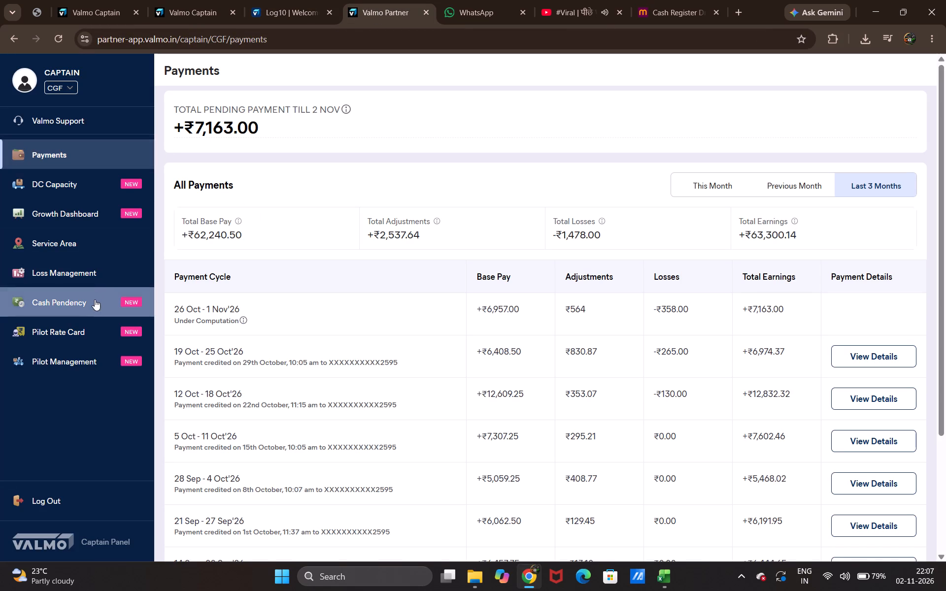
pyautogui.click(92, 277)
pyautogui.click(482, 227)
pyautogui.click(477, 236)
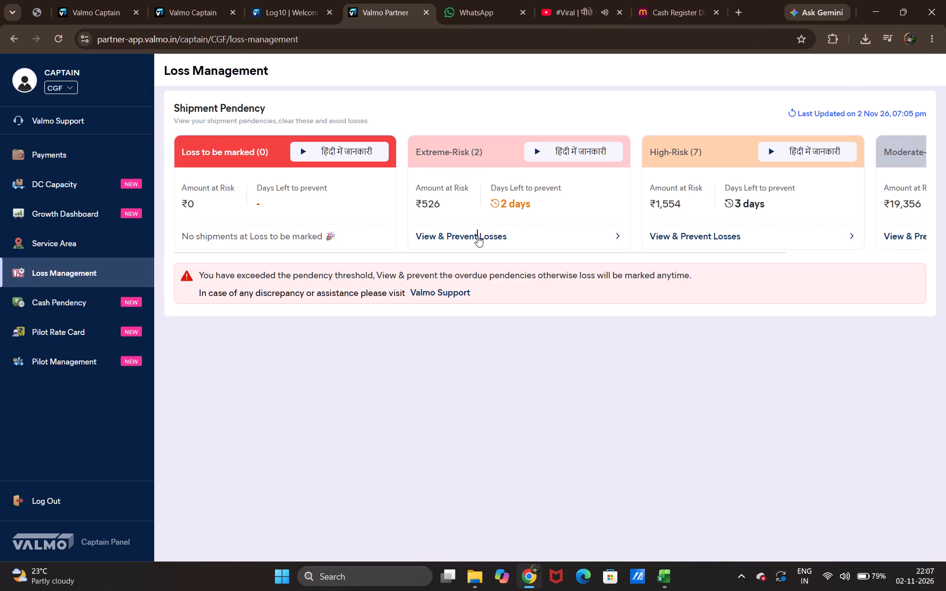
pyautogui.click(392, 359)
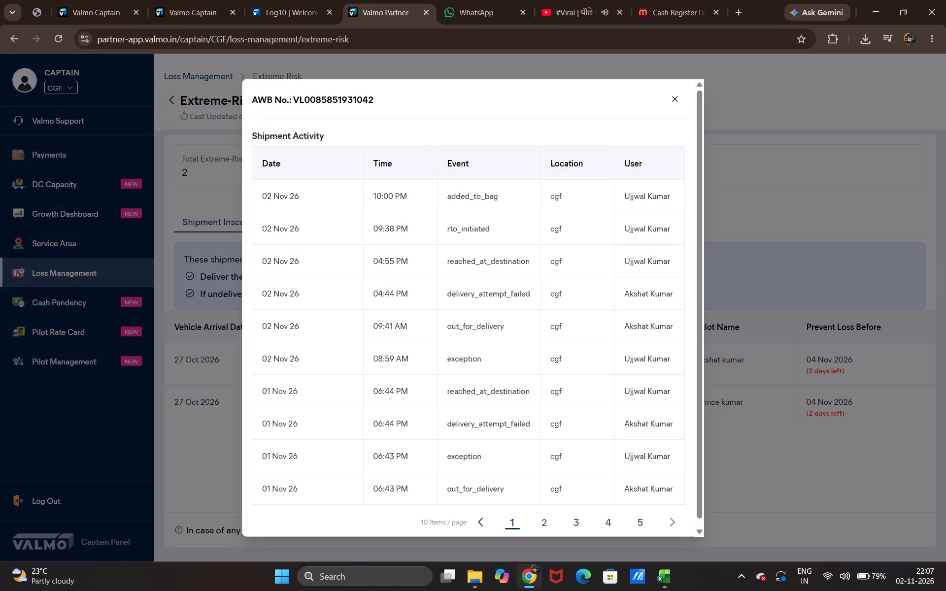
pyautogui.click(715, 219)
pyautogui.click(388, 406)
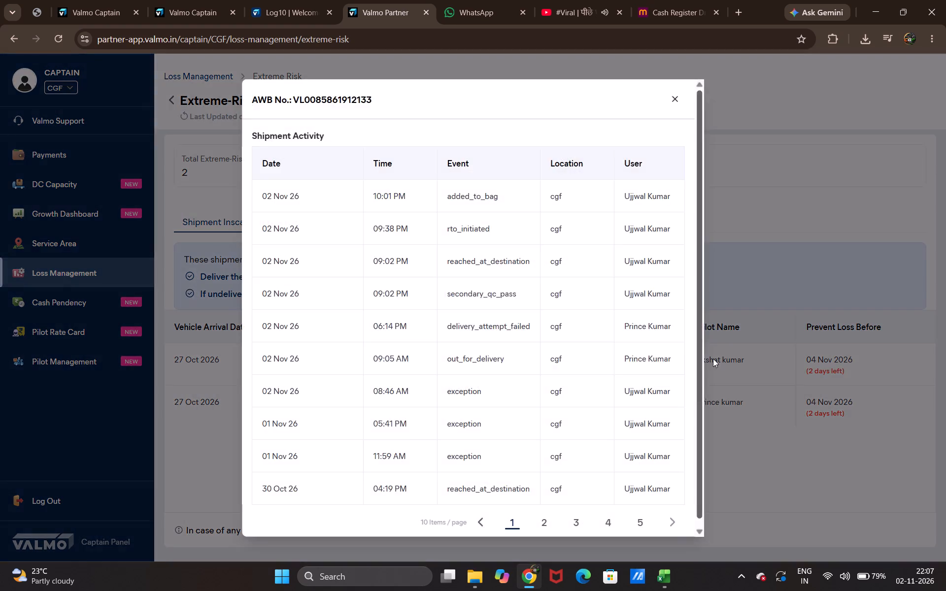
pyautogui.click(719, 357)
pyautogui.click(174, 102)
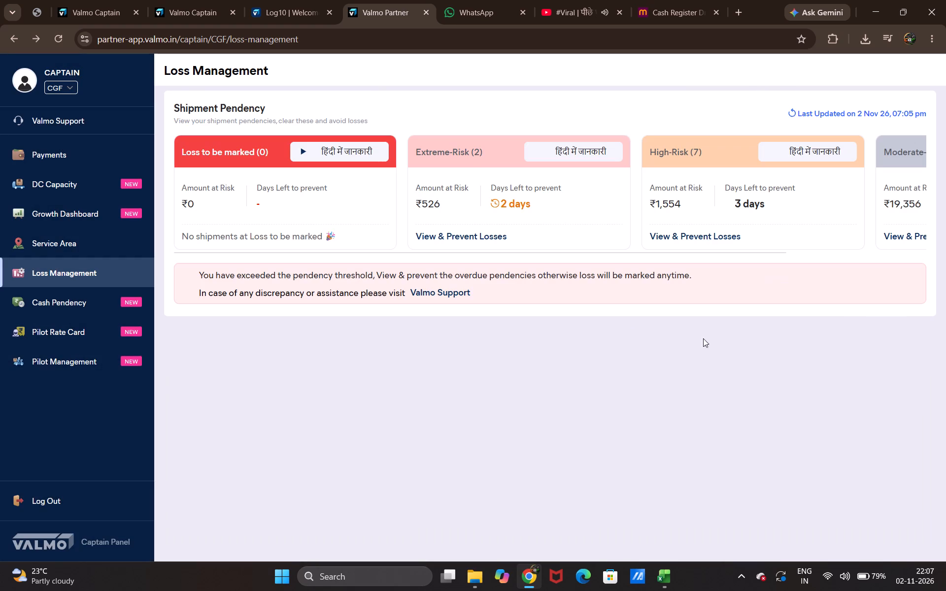
pyautogui.click(681, 233)
pyautogui.scroll(-2, 374, 382)
pyautogui.scroll(2, 373, 382)
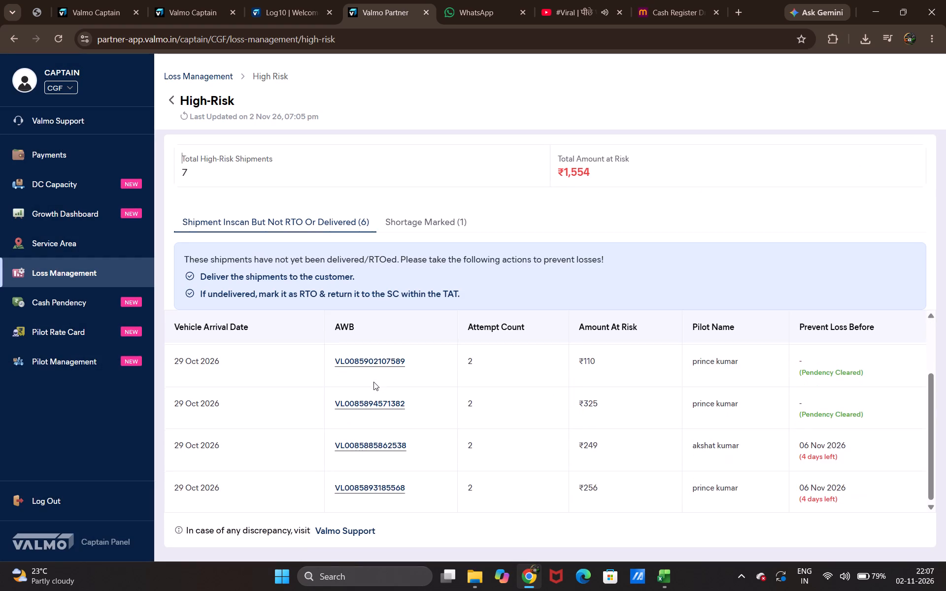
pyautogui.scroll(2, 373, 382)
pyautogui.click(362, 362)
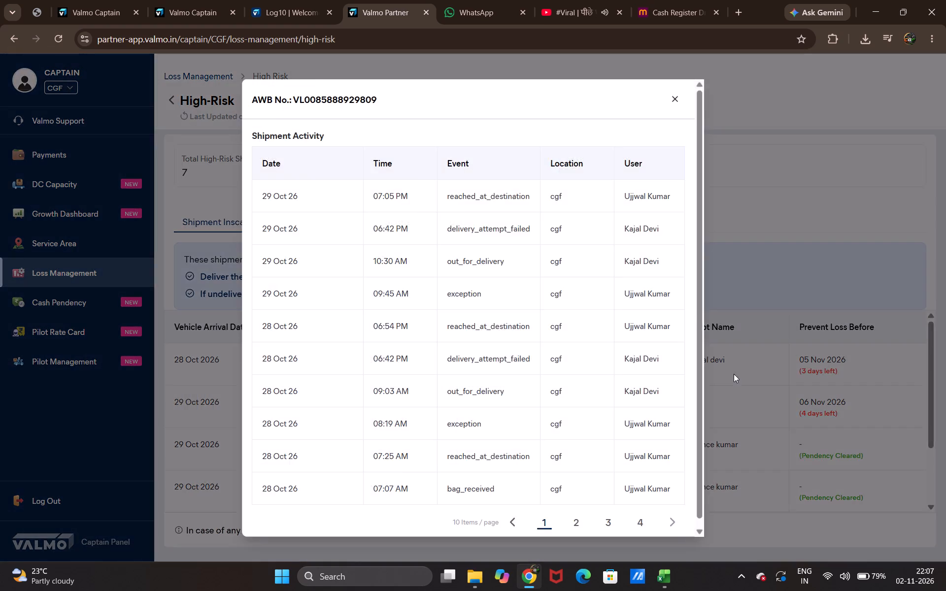
pyautogui.click(734, 374)
pyautogui.click(392, 400)
pyautogui.click(757, 390)
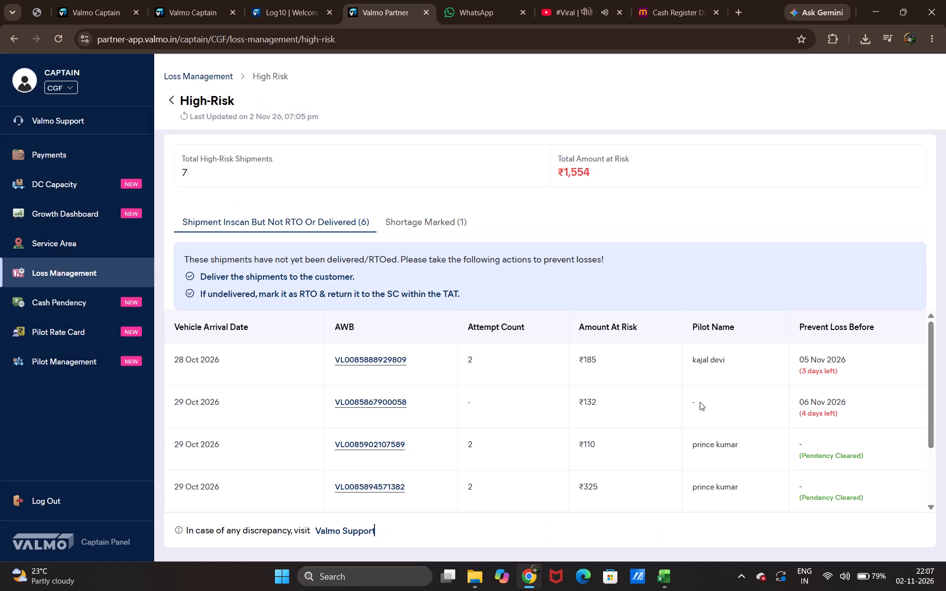
pyautogui.click(363, 442)
pyautogui.click(769, 369)
pyautogui.scroll(-1, 520, 436)
pyautogui.click(386, 424)
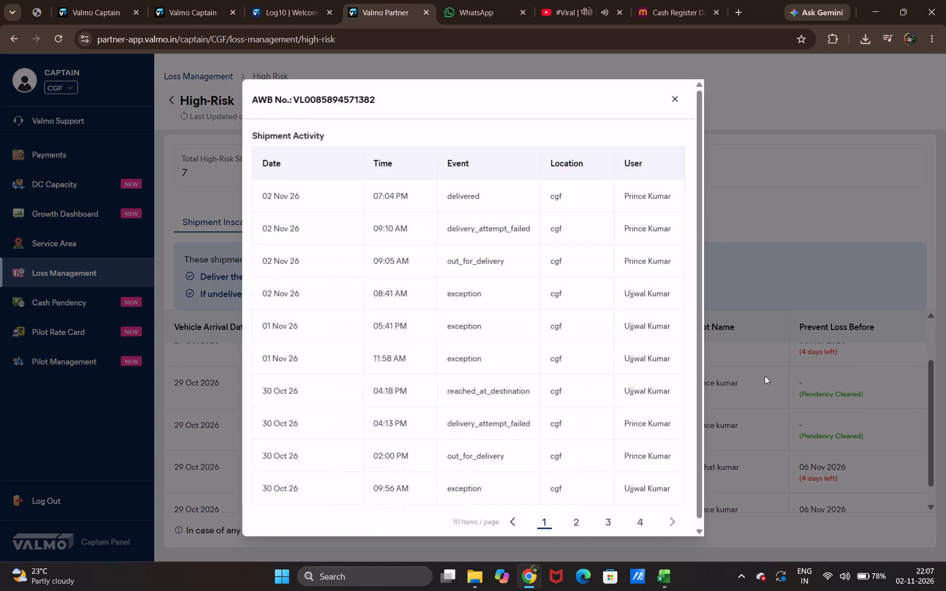
pyautogui.click(775, 374)
pyautogui.scroll(-1, 508, 442)
pyautogui.click(360, 444)
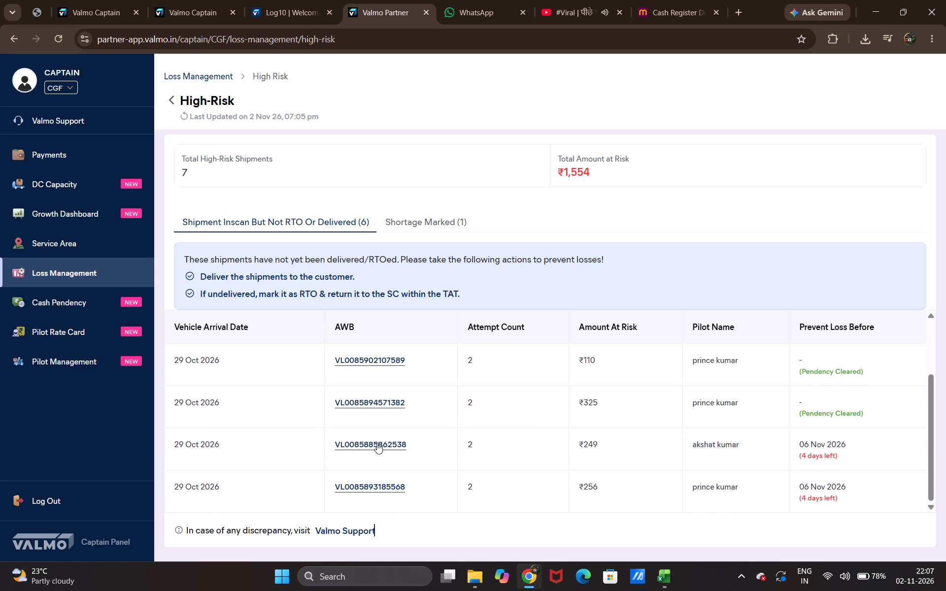
pyautogui.click(735, 395)
pyautogui.scroll(-1, 405, 489)
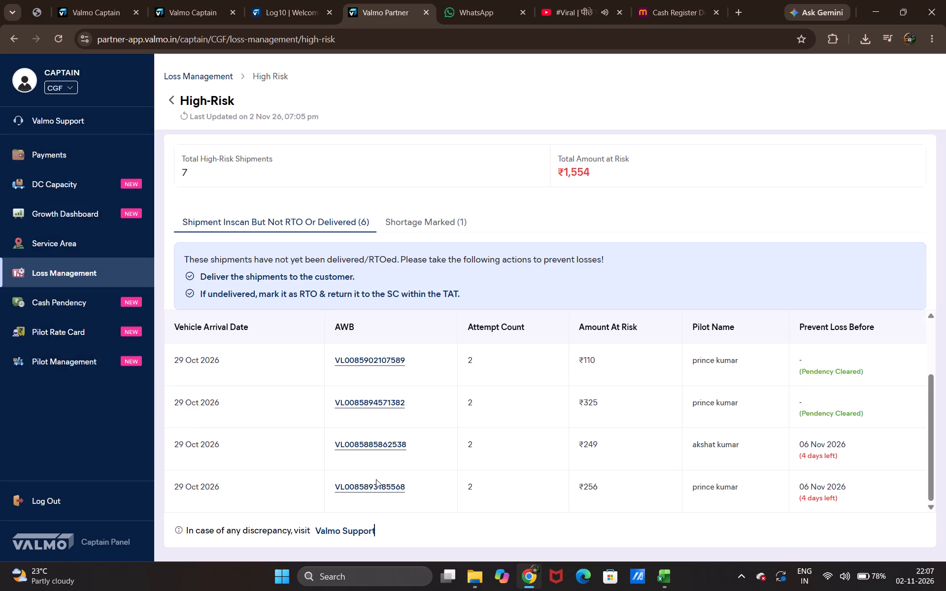
pyautogui.click(378, 486)
pyautogui.click(825, 452)
pyautogui.scroll(7, 429, 431)
pyautogui.click(168, 100)
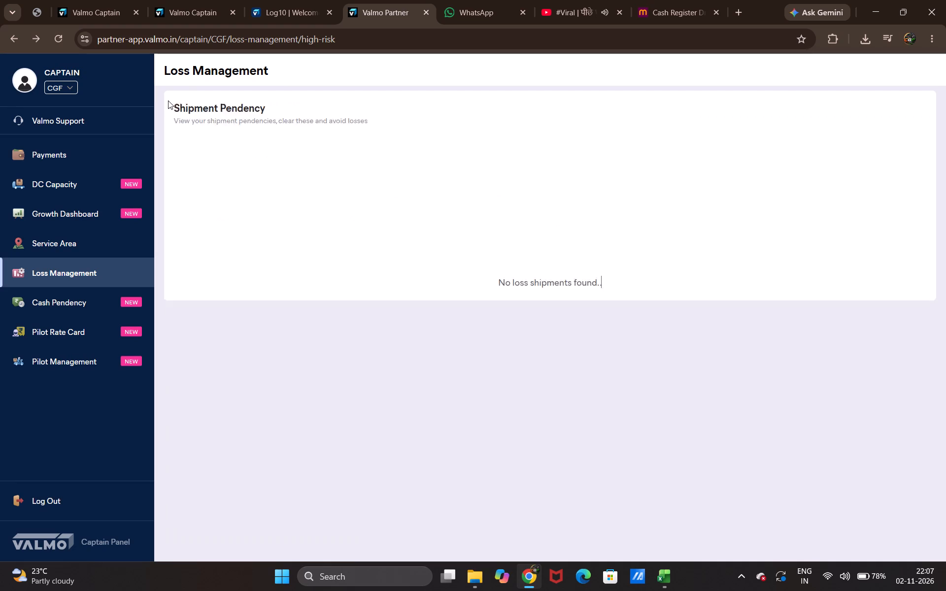